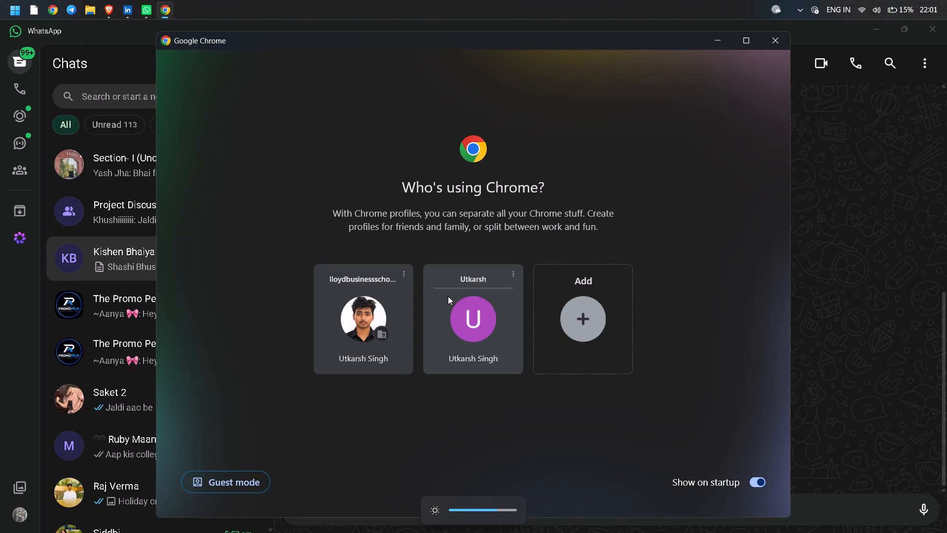
Start Chrome with the personal profile rather than the business school one.
left_click(448, 296)
left_click_drag(490, 334, 498, 325)
left_click(466, 333)
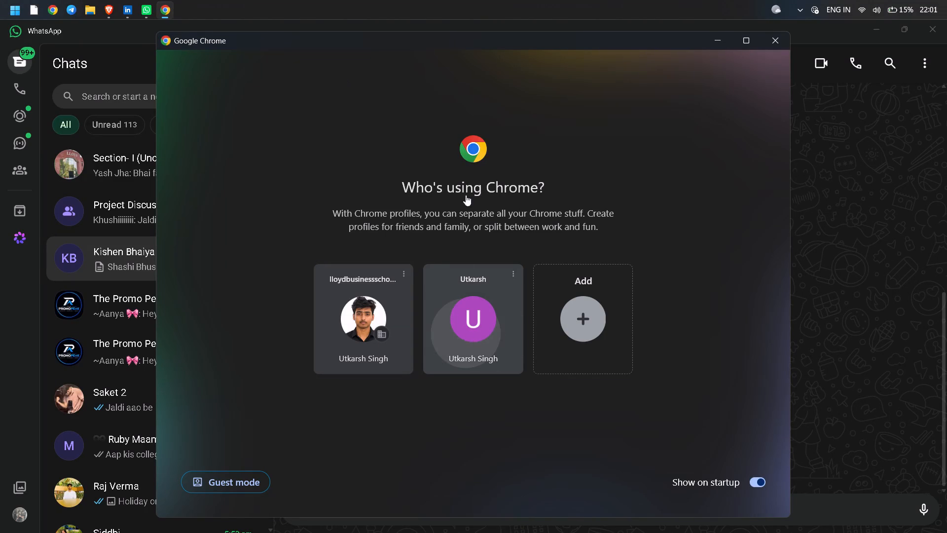
Search the web for "pdf to word converter" and open iLovePDF's PDF to Word page.
left_click(282, 56)
type("pdf")
type("fff")
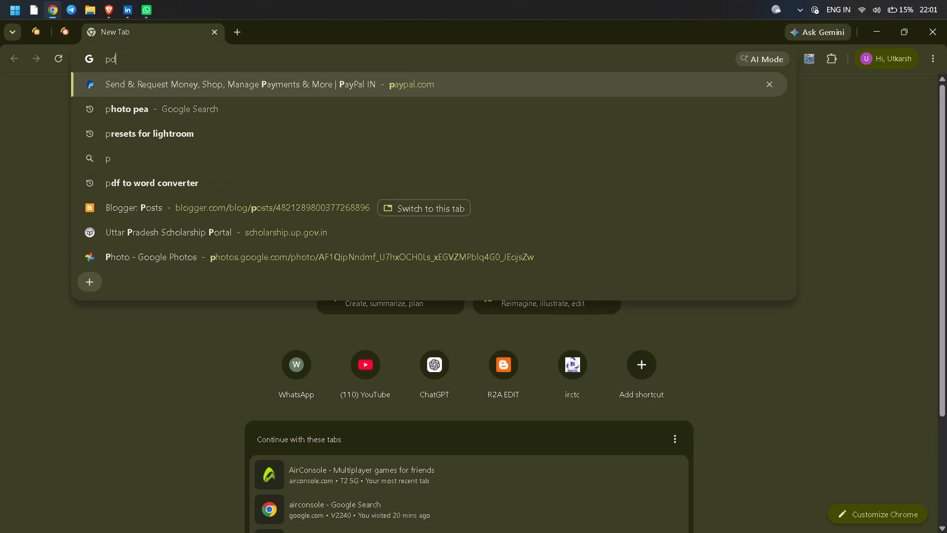
key("BackSpace")
key("BackSpace")
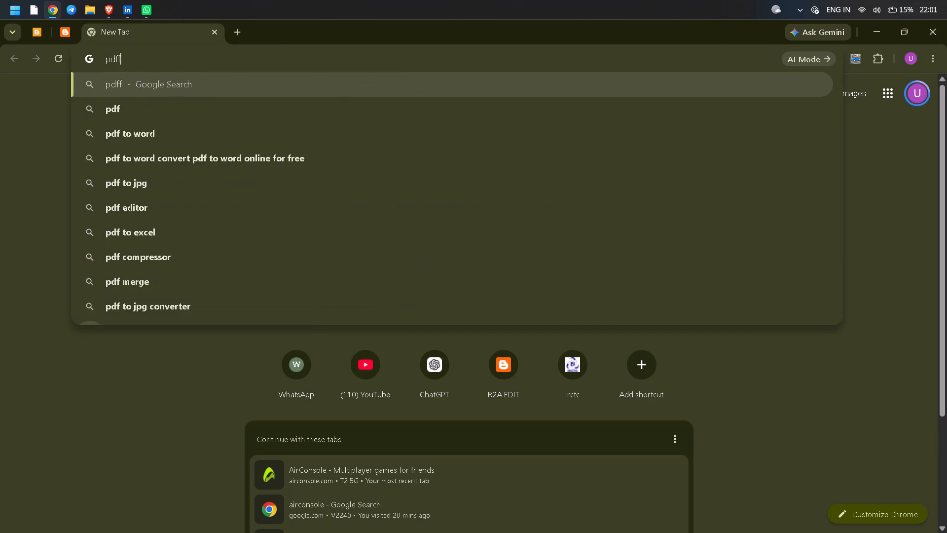
key("BackSpace")
key("space")
type("to word converter")
key("Return")
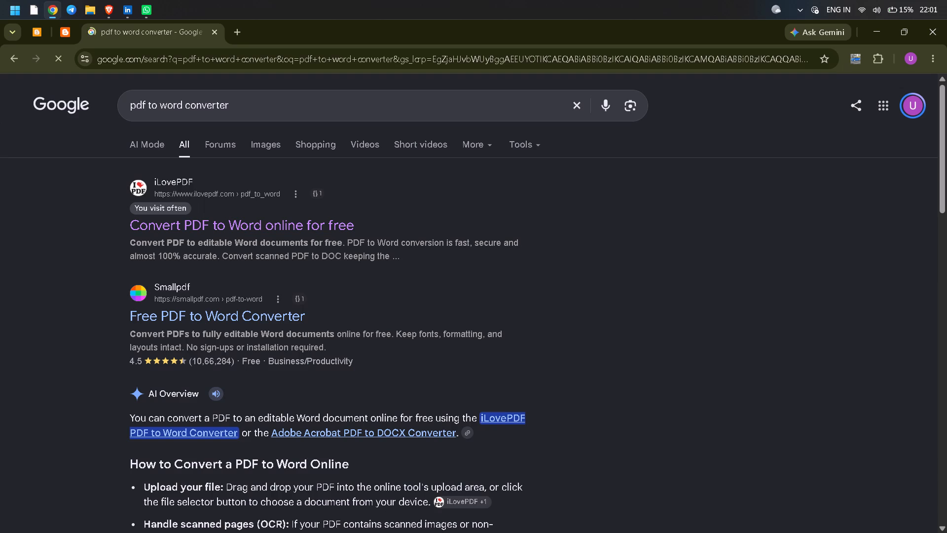
left_click(174, 230)
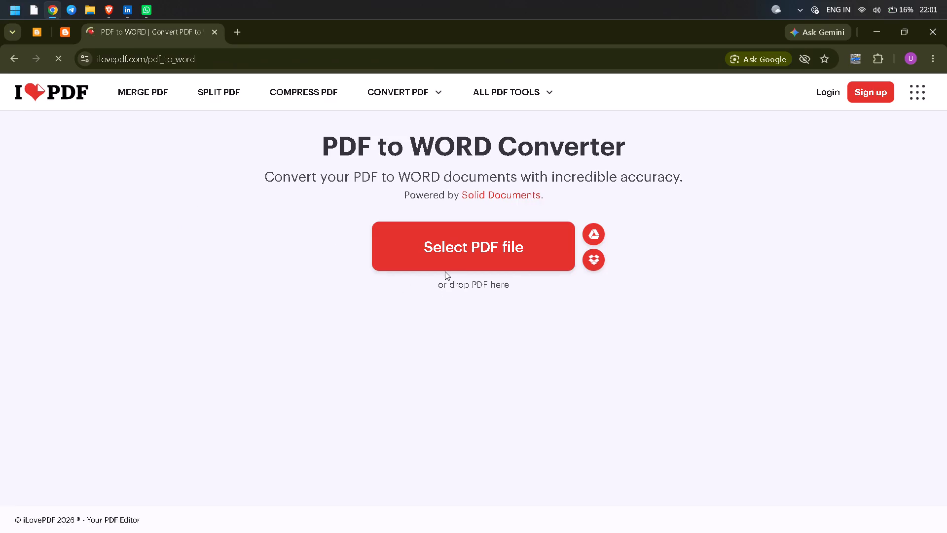
left_click(449, 273)
left_click(457, 262)
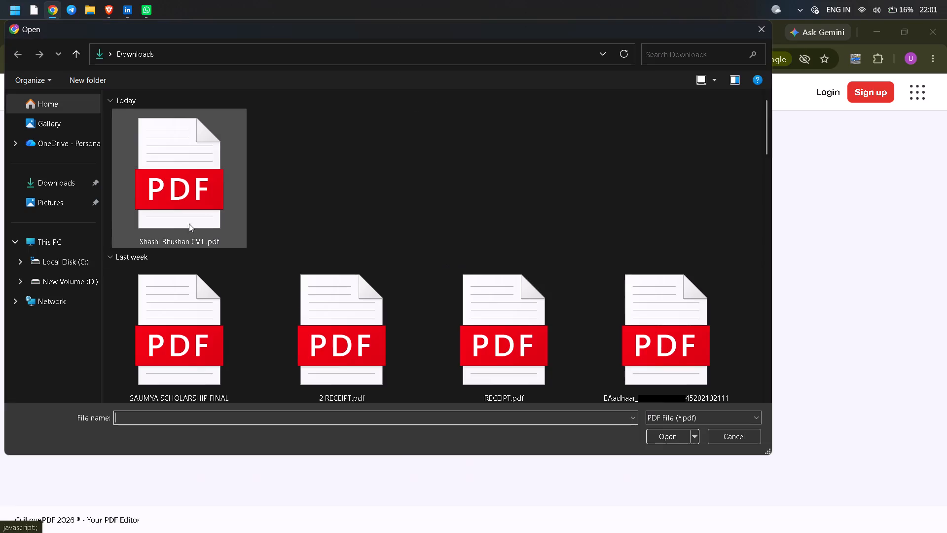
left_click(172, 192)
left_click(673, 434)
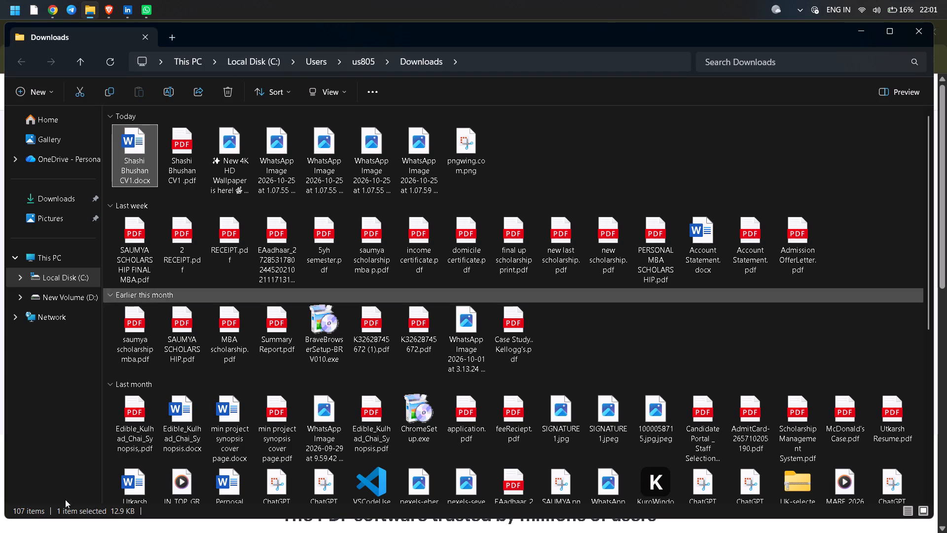
double_click(135, 135)
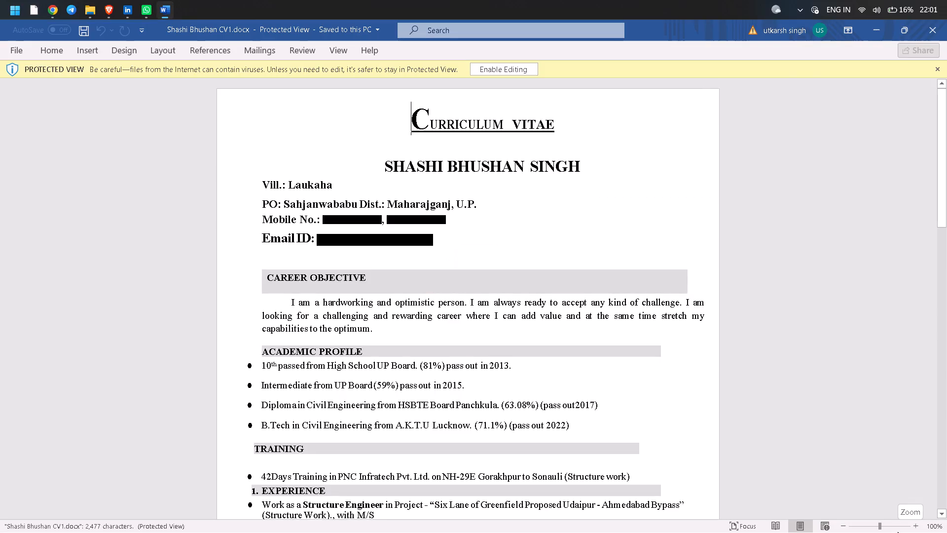
left_click(518, 68)
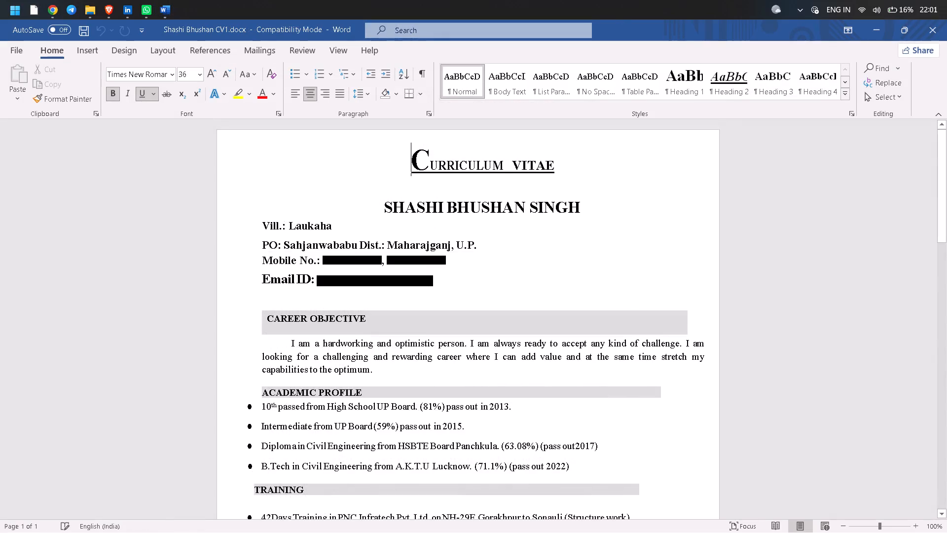
Read through the converted CV, examining the order of the experience entries and the remaining sections.
left_click_drag(946, 233, 940, 265)
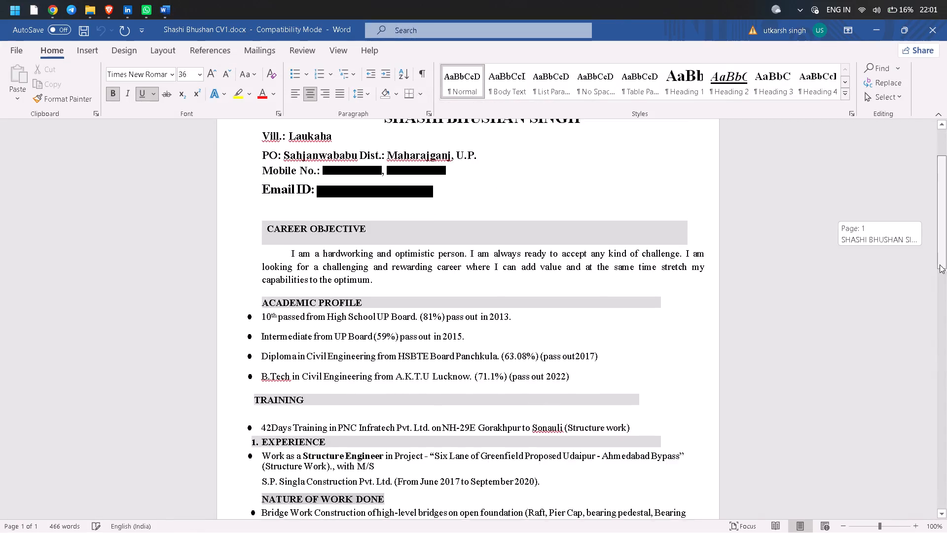
left_click_drag(940, 265, 927, 402)
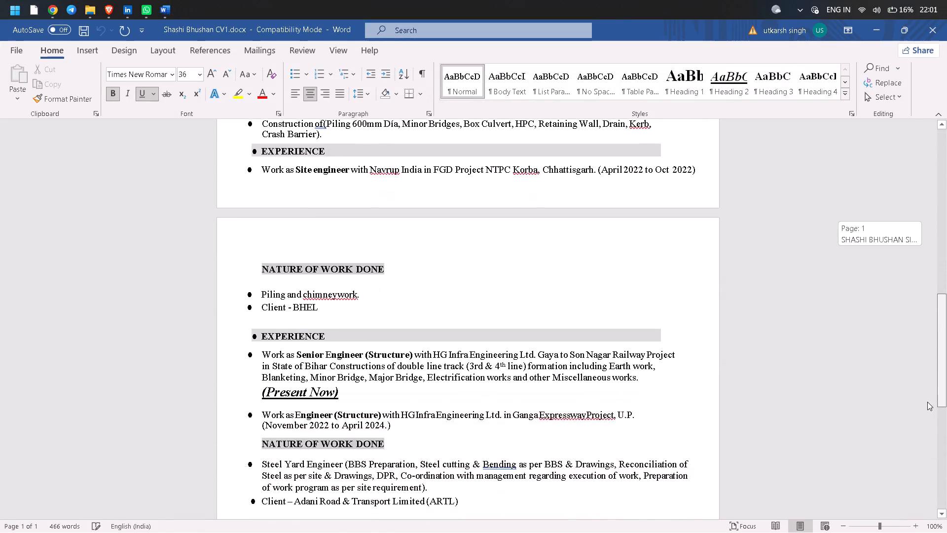
left_click_drag(927, 402, 913, 532)
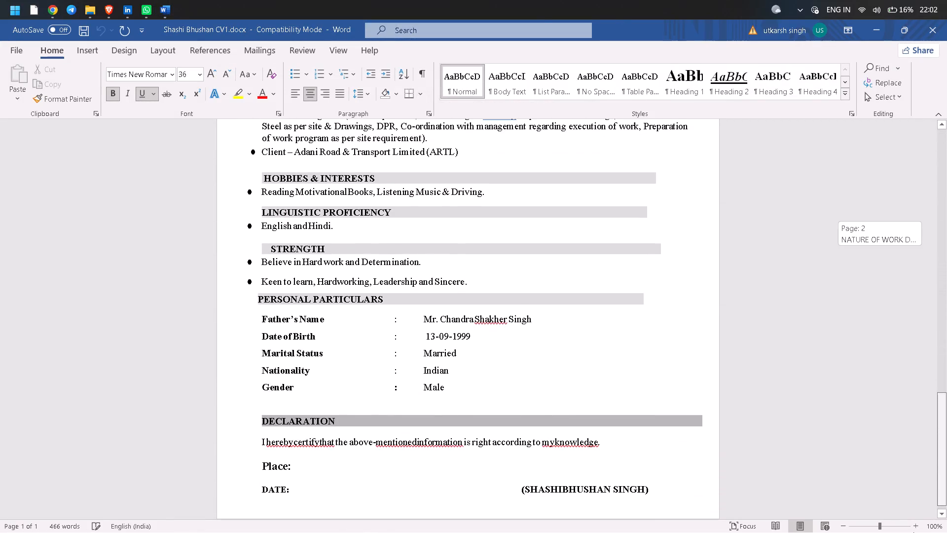
left_click_drag(913, 532, 946, 190)
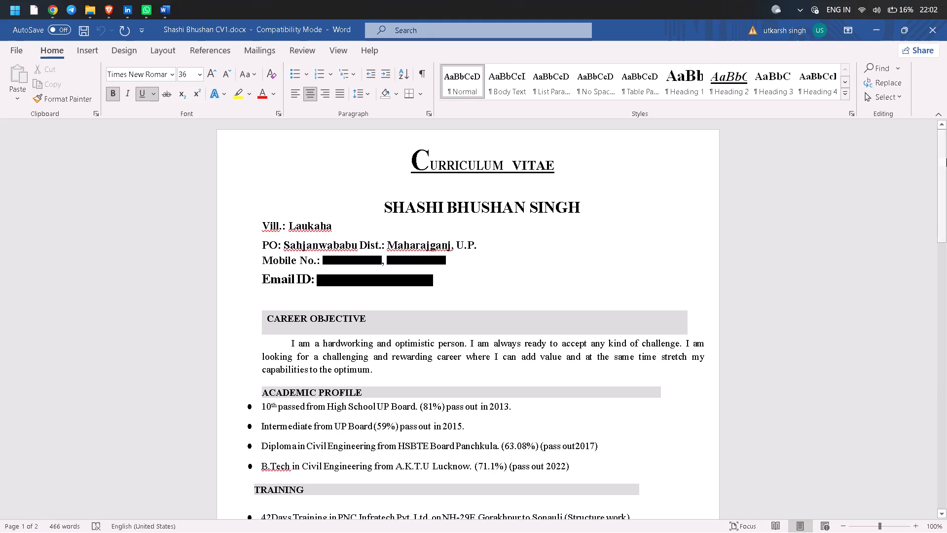
left_click_drag(946, 158, 936, 219)
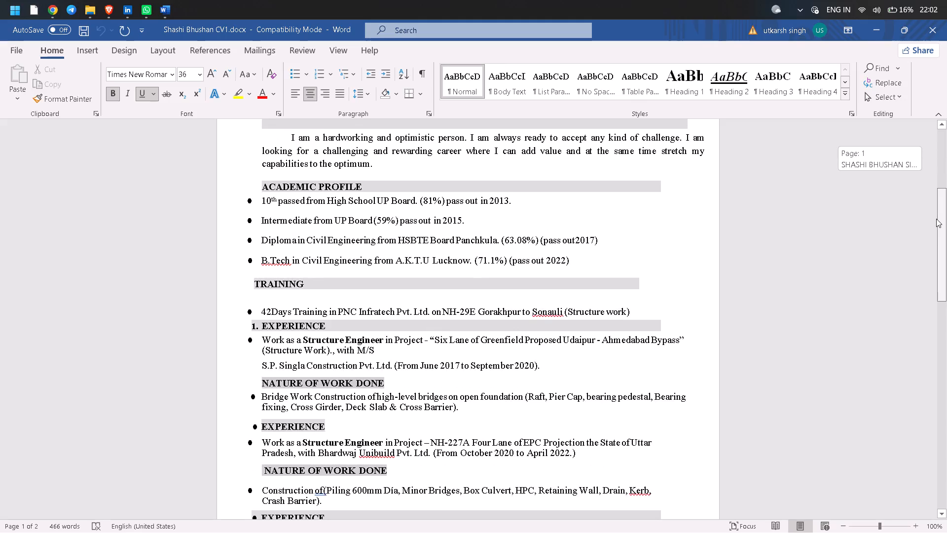
left_click_drag(936, 219, 935, 220)
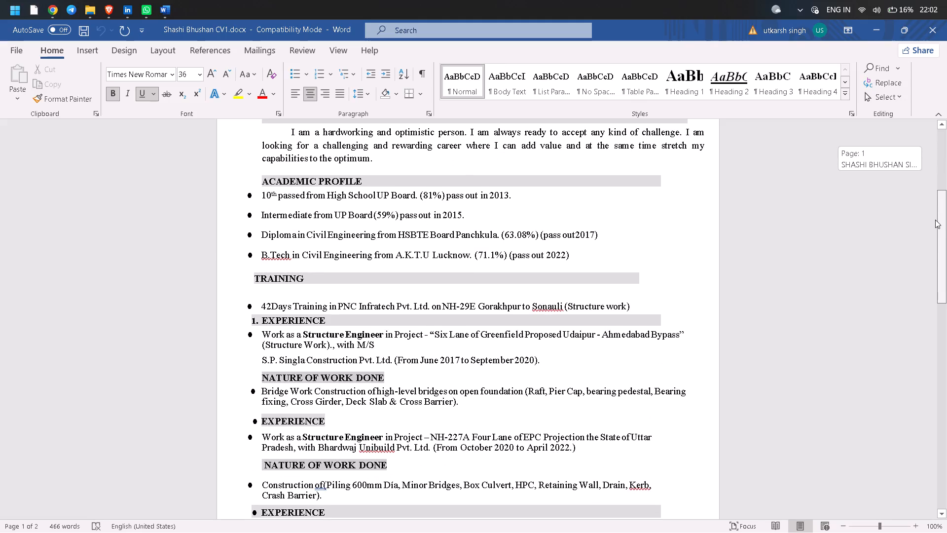
left_click_drag(935, 220, 933, 251)
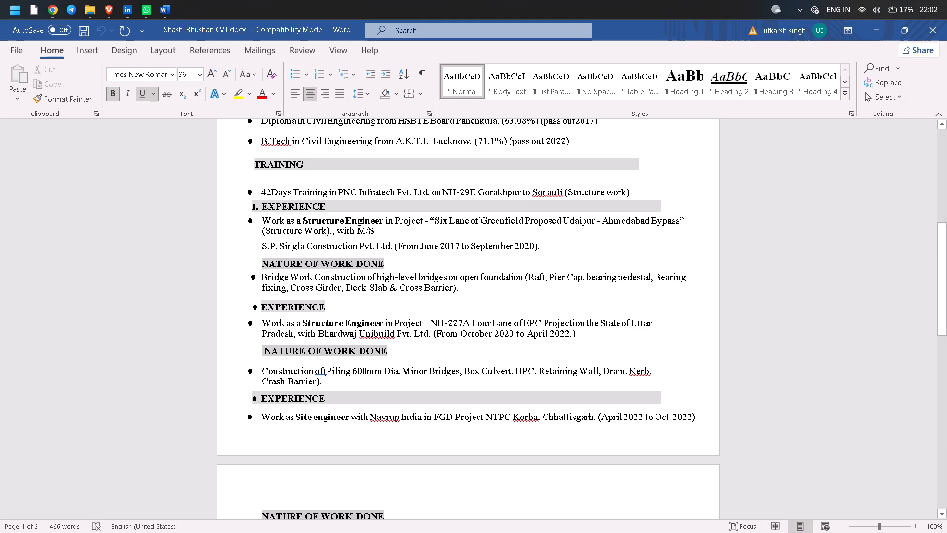
left_click_drag(946, 300, 946, 372)
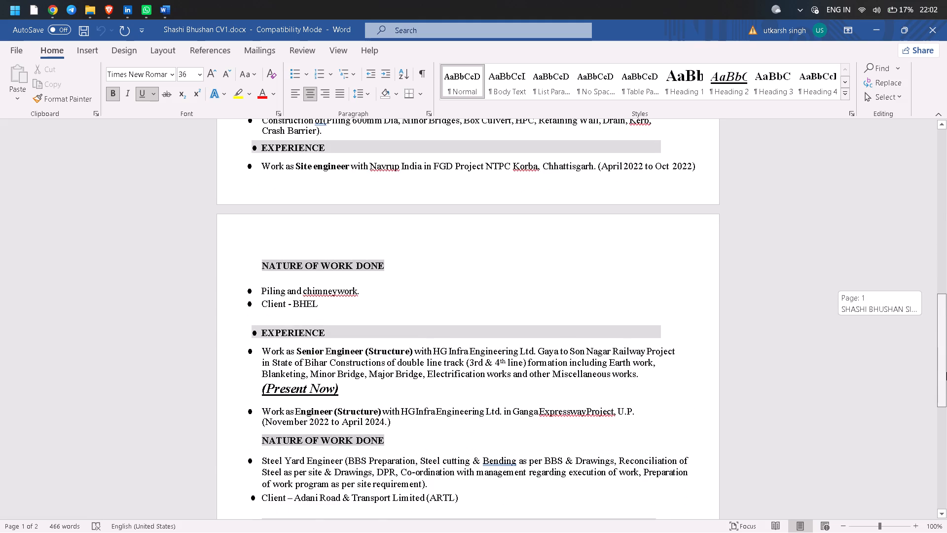
left_click_drag(946, 372, 945, 438)
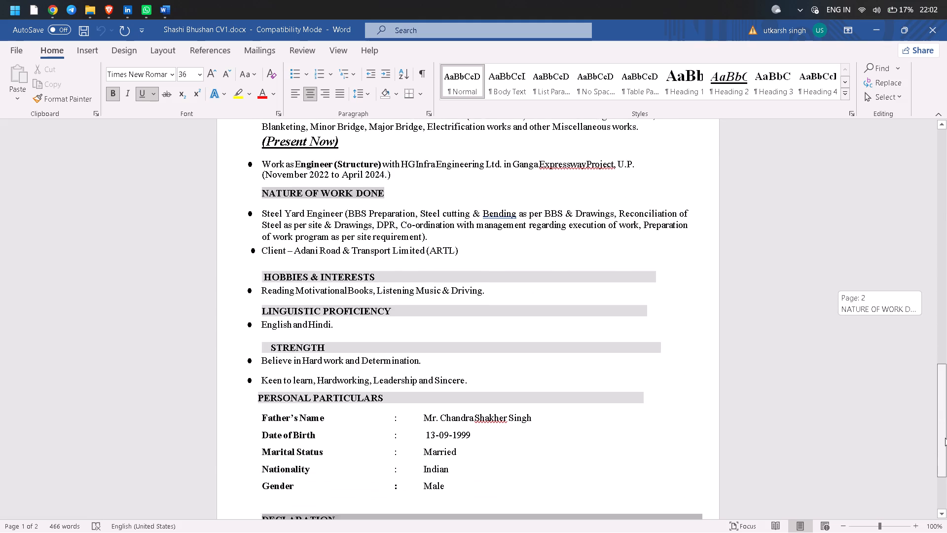
left_click_drag(945, 438, 946, 418)
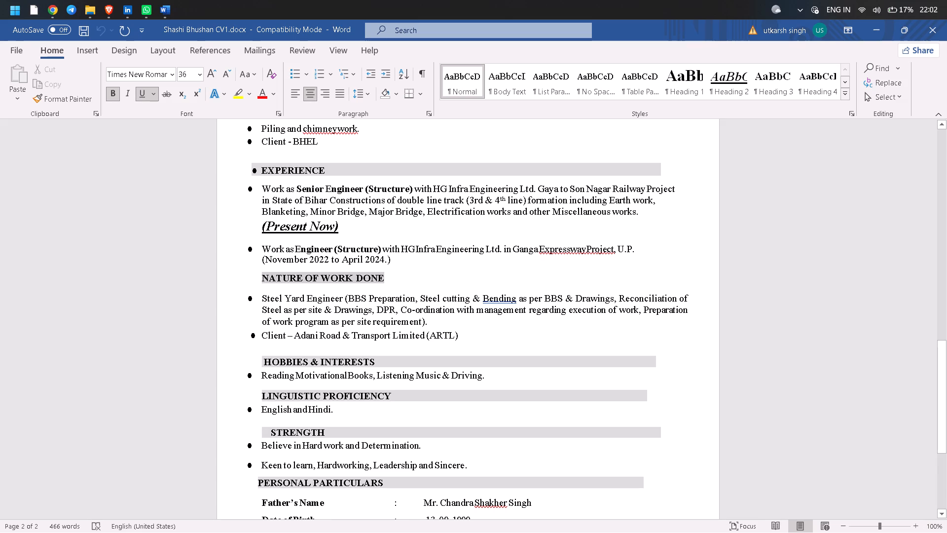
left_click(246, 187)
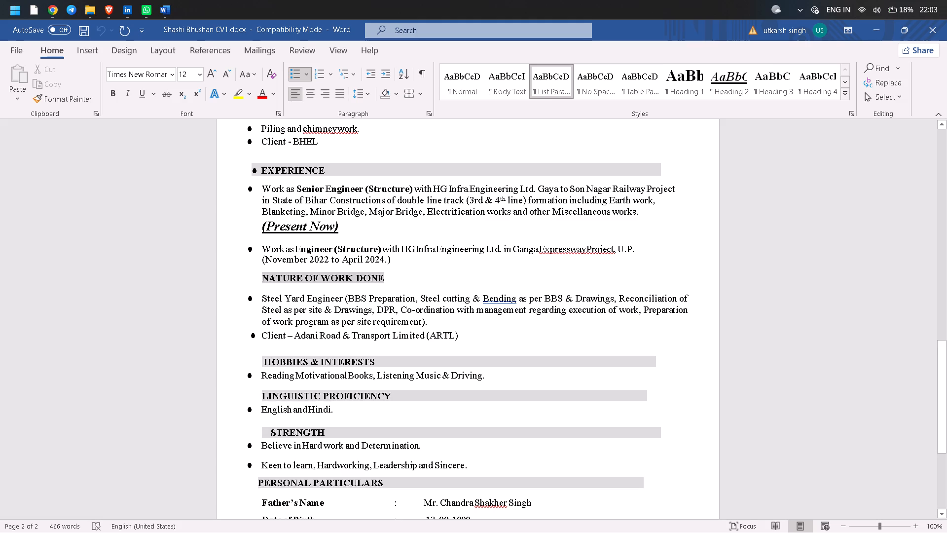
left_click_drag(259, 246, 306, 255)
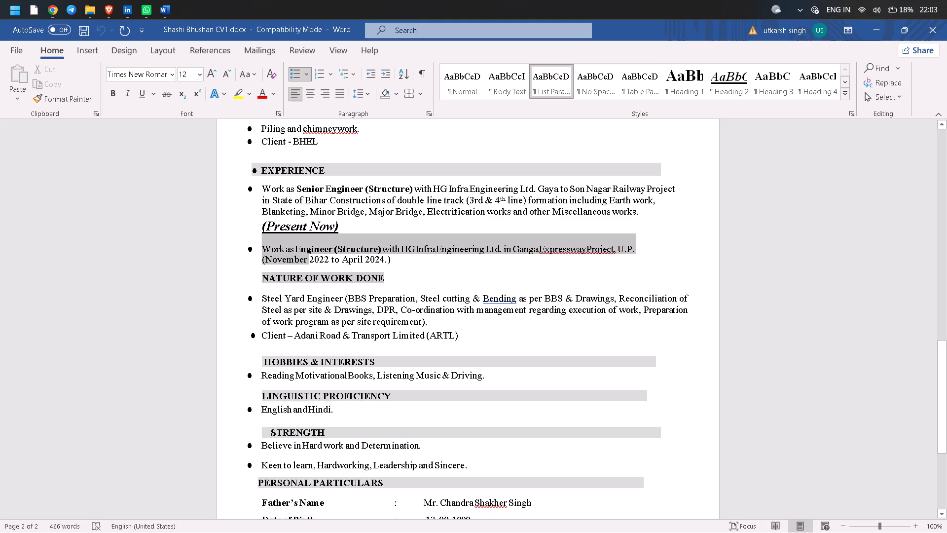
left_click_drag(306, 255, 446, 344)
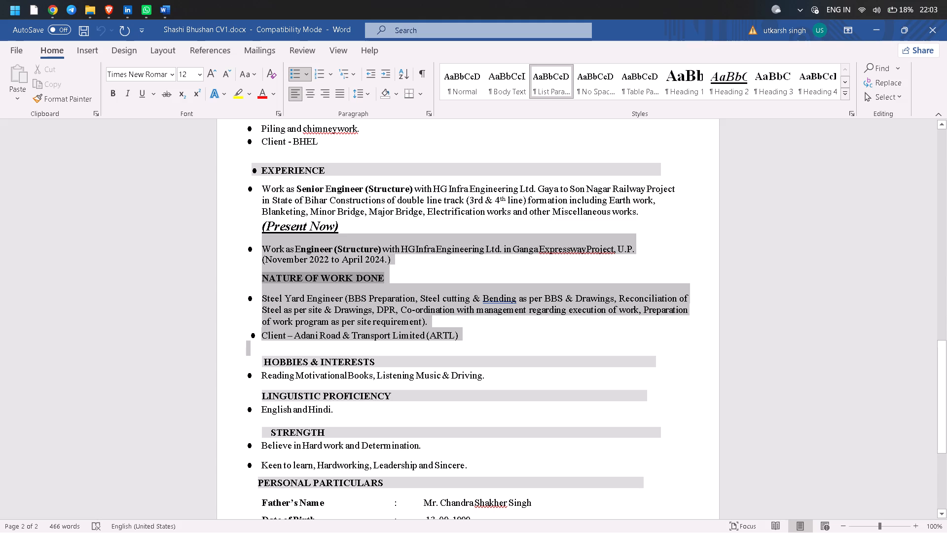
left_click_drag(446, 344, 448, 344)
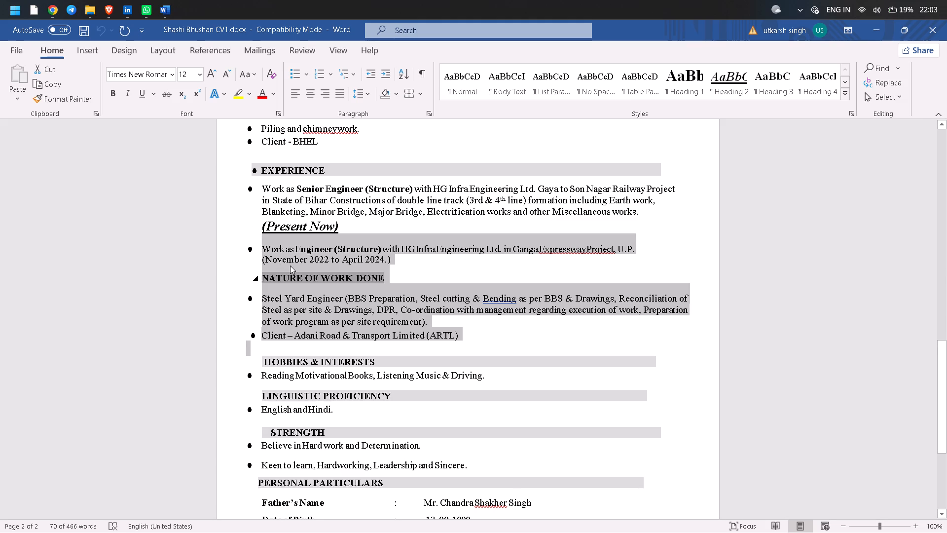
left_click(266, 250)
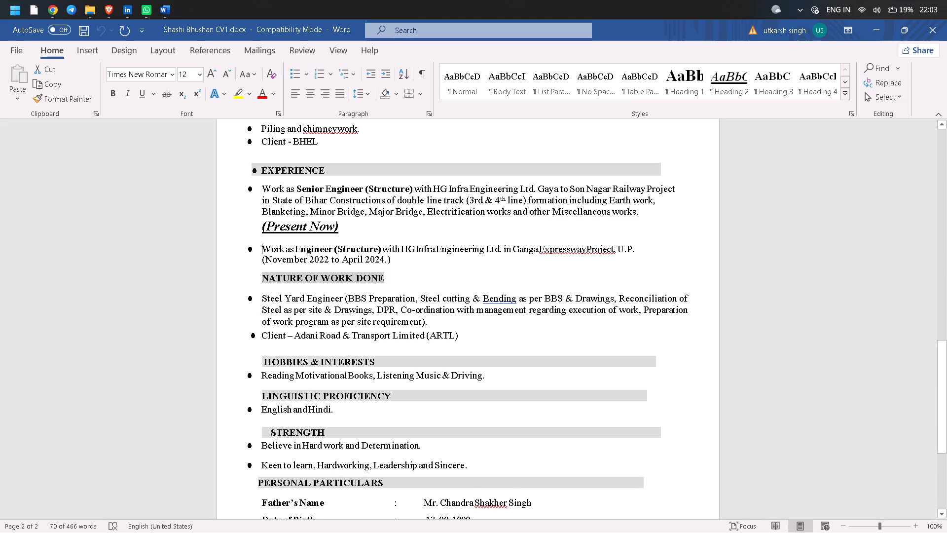
Cut the Ganga Expressway Engineer (Structure) entry together with its NATURE OF WORK DONE section, through the Adani client line.
left_click_drag(263, 246, 406, 322)
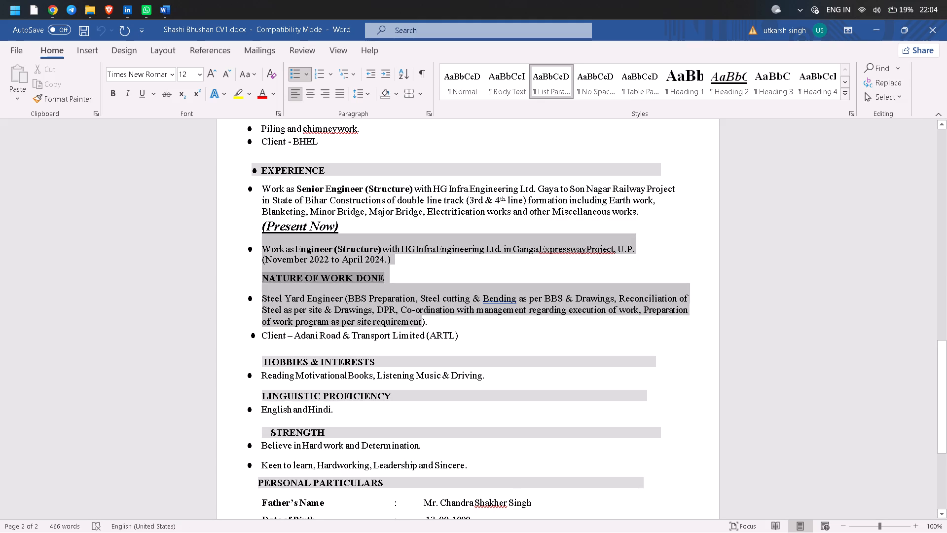
left_click_drag(406, 322, 483, 337)
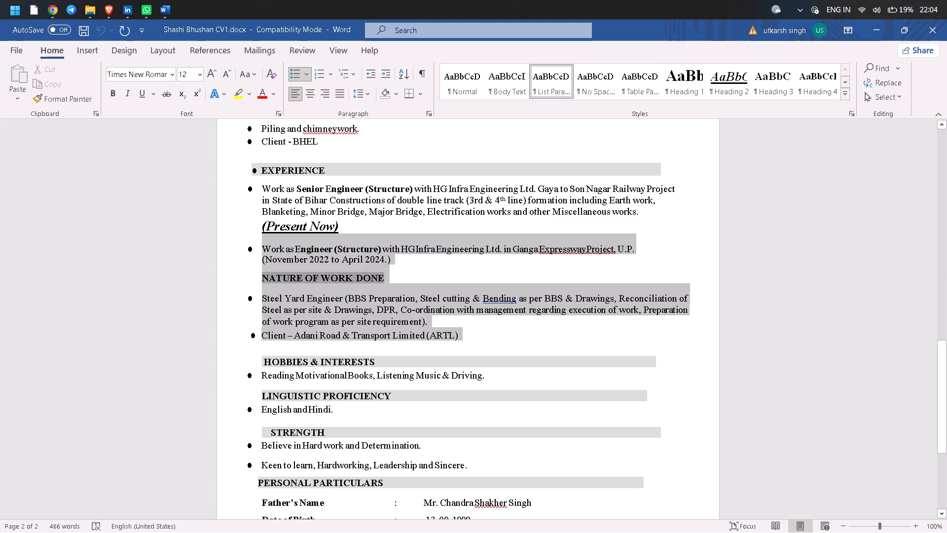
left_click_drag(483, 337, 485, 337)
left_click_drag(485, 337, 486, 337)
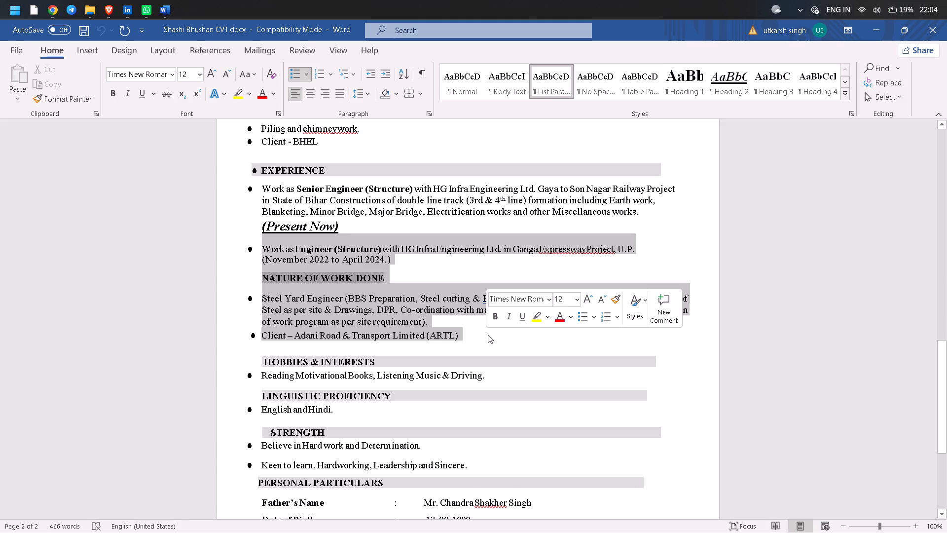
key("ctrl+x")
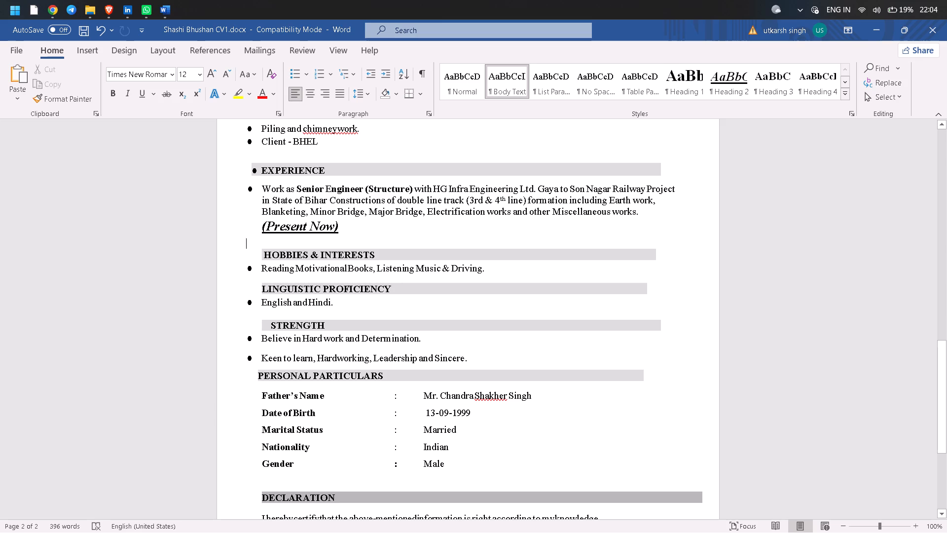
Paste the cut Ganga Expressway entry beneath the page 2 EXPERIENCE heading, before the Senior Engineer entry, and remove the leftover empty bullet line.
left_click(335, 164)
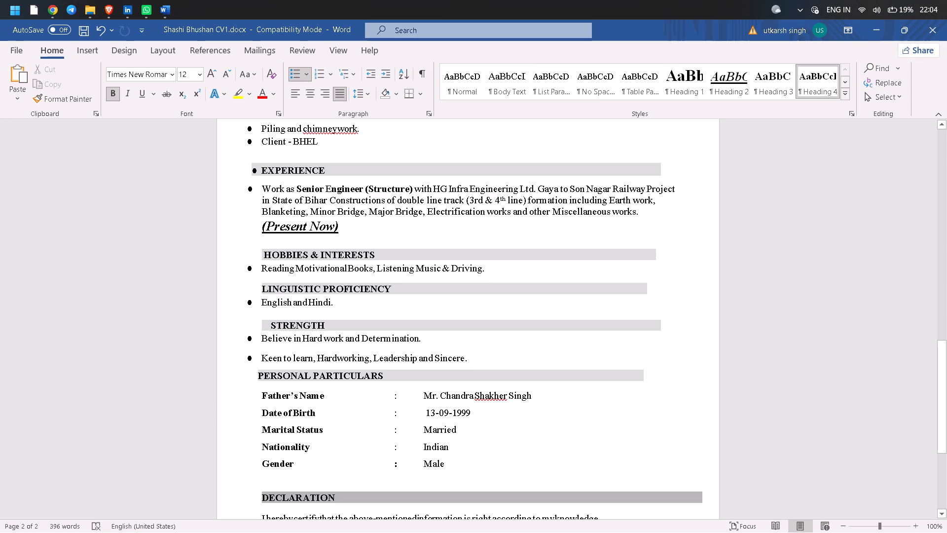
key("Return")
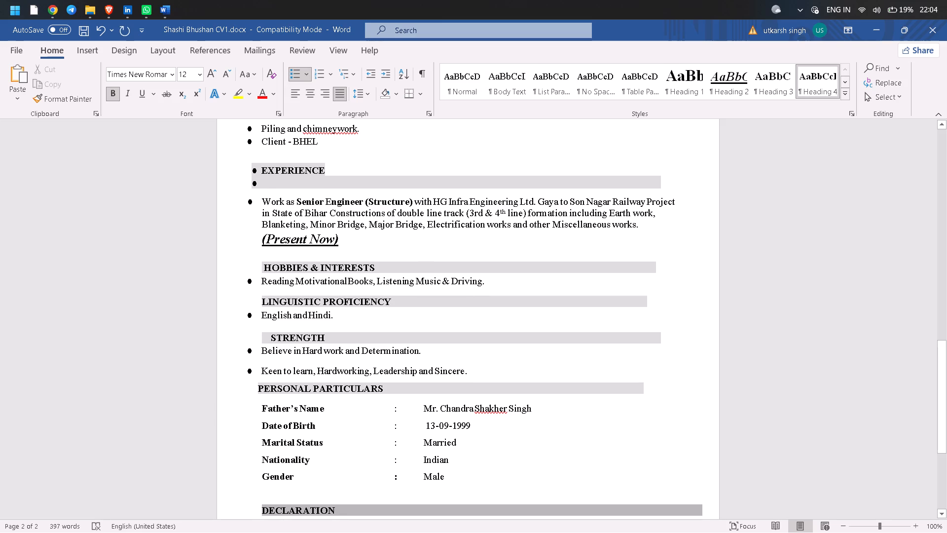
left_click(109, 88)
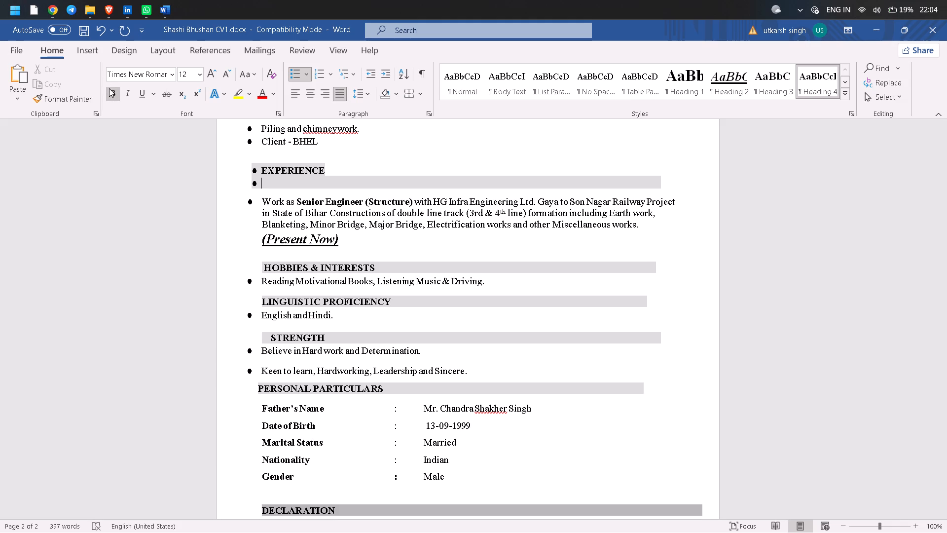
key("ctrl+v")
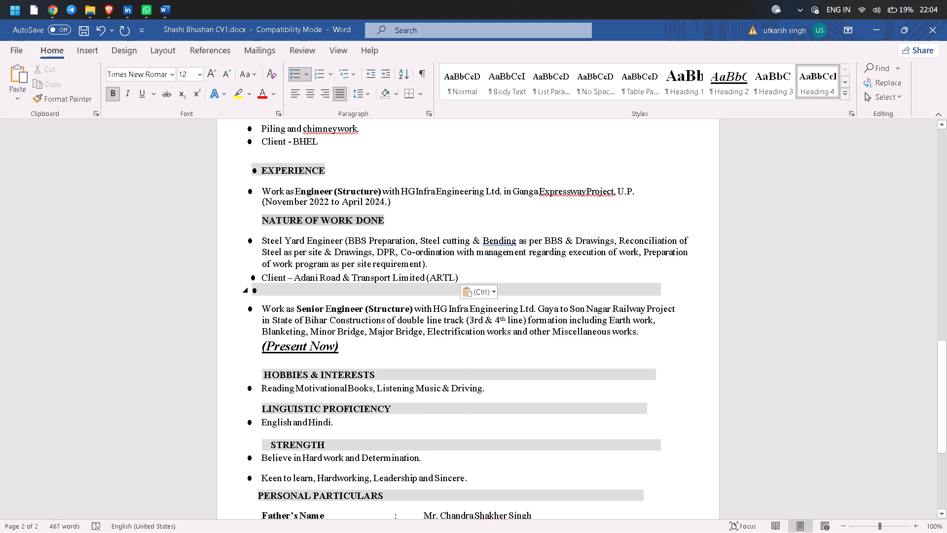
key("BackSpace")
key("BackSpace")
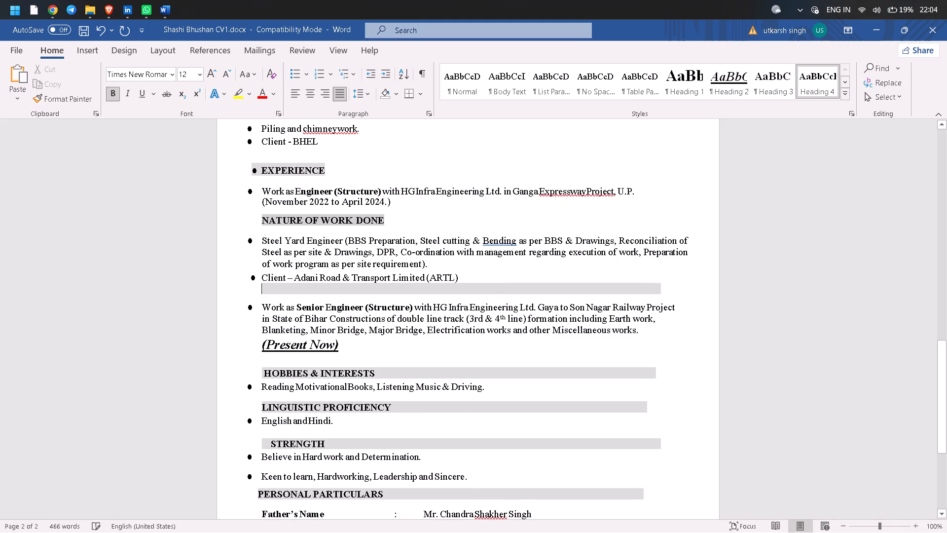
key("BackSpace")
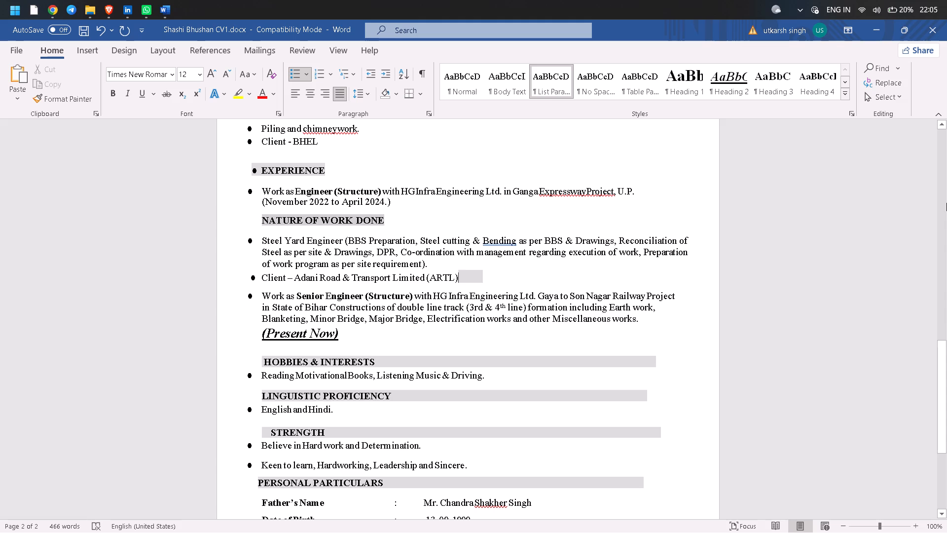
Replace the blank line beneath the TRAINING heading with a new, tighter line break.
left_click_drag(946, 356, 946, 335)
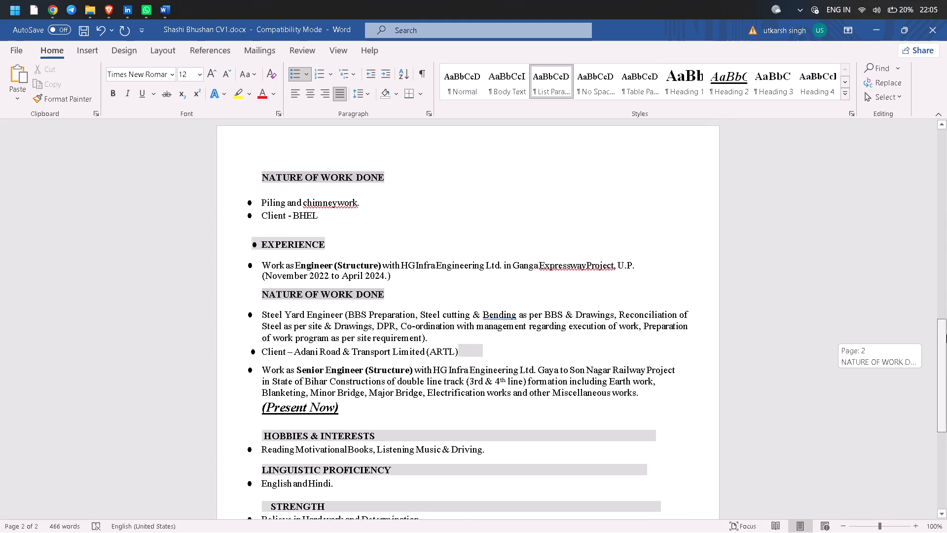
left_click_drag(946, 335, 946, 272)
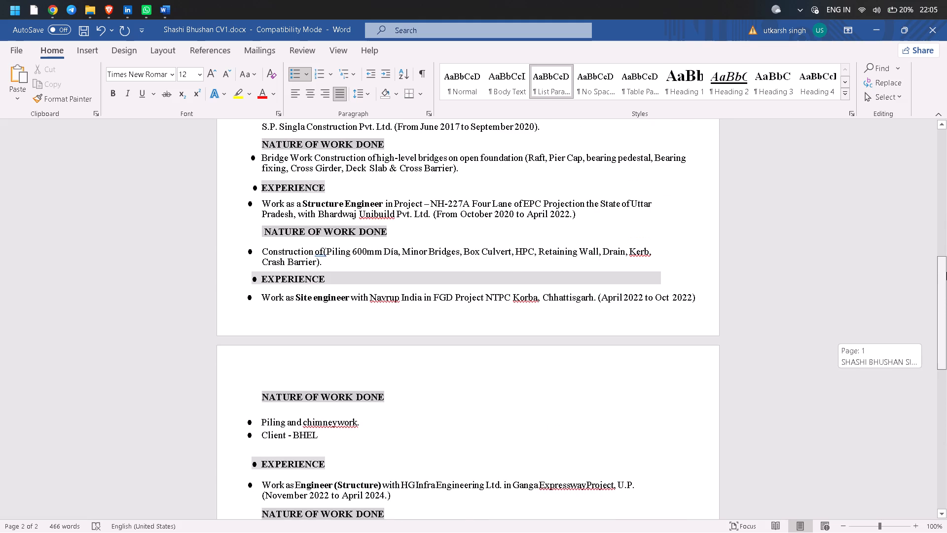
left_click_drag(946, 272, 946, 229)
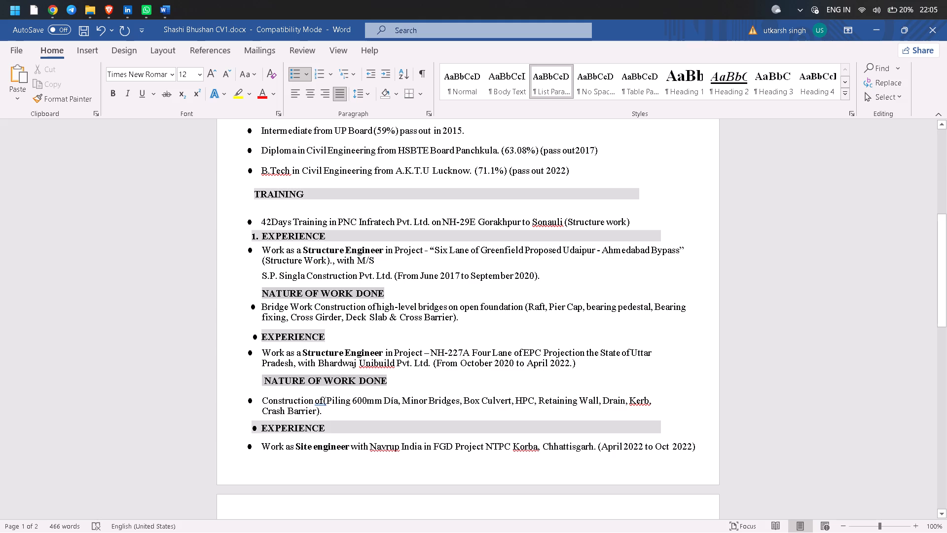
left_click_drag(939, 243, 946, 234)
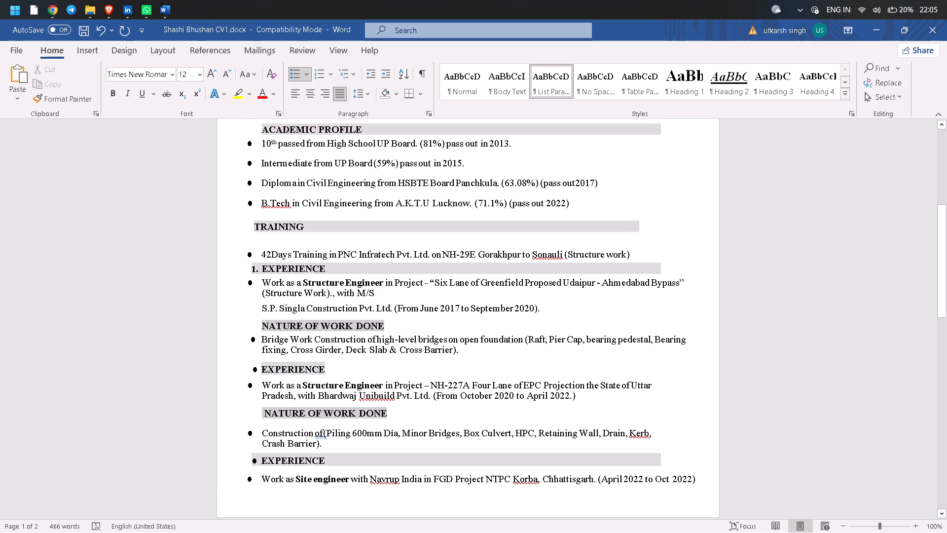
left_click(287, 239)
key("bracketright")
key("BackSpace")
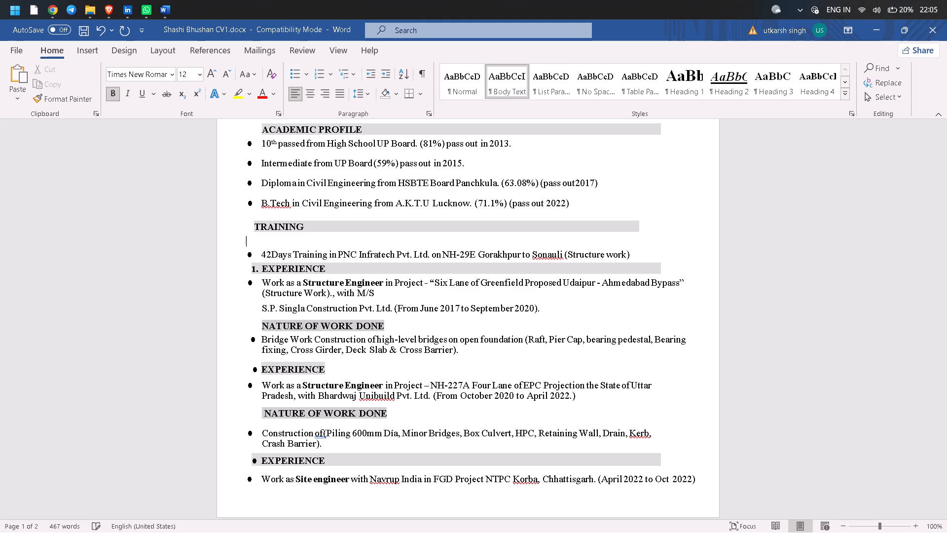
key("BackSpace")
key("Return")
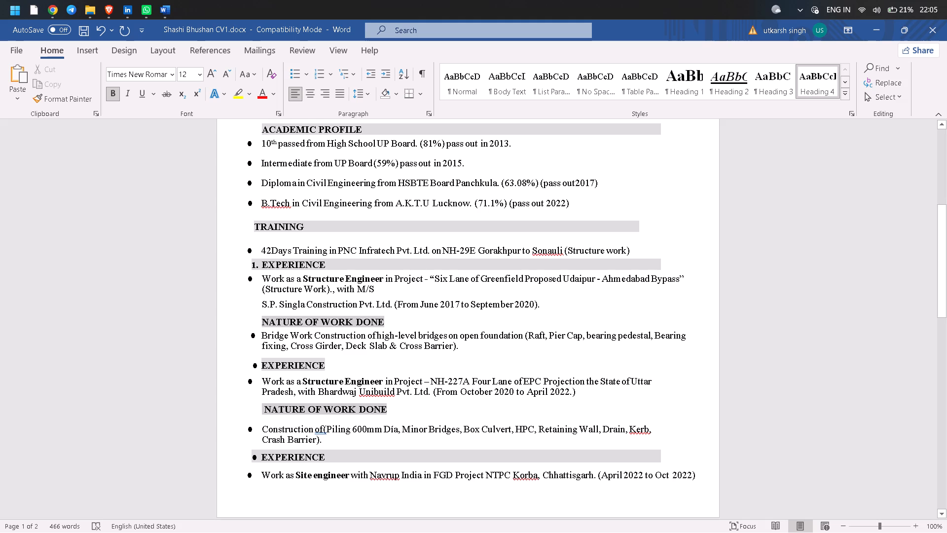
Replace the bullet of the EXPERIENCE heading above the Bhardwaj Unibuild entry with the number 2.
left_click(256, 368)
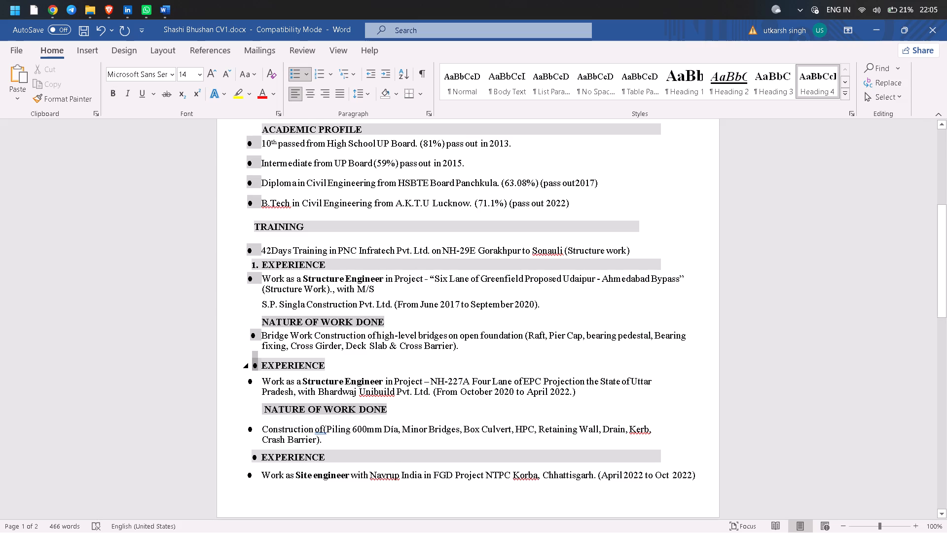
key("2")
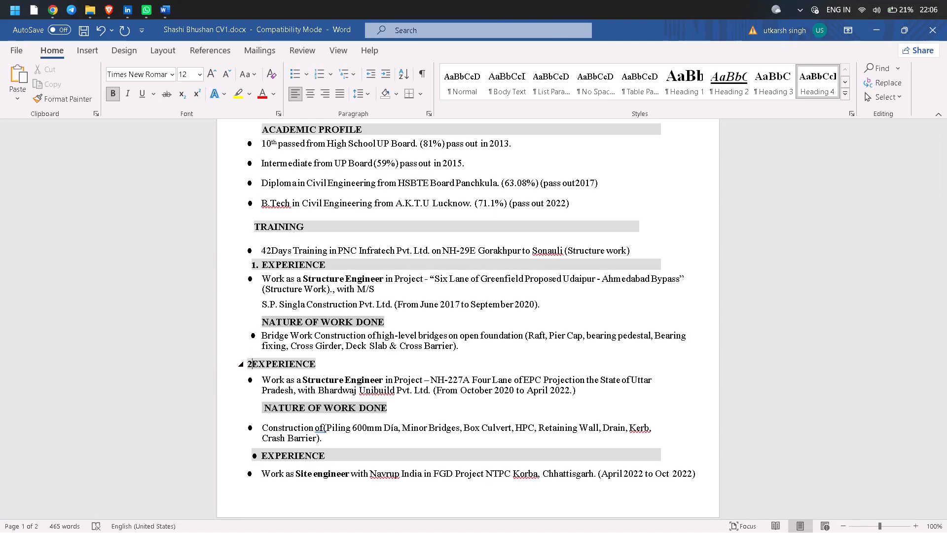
key("period")
key("space")
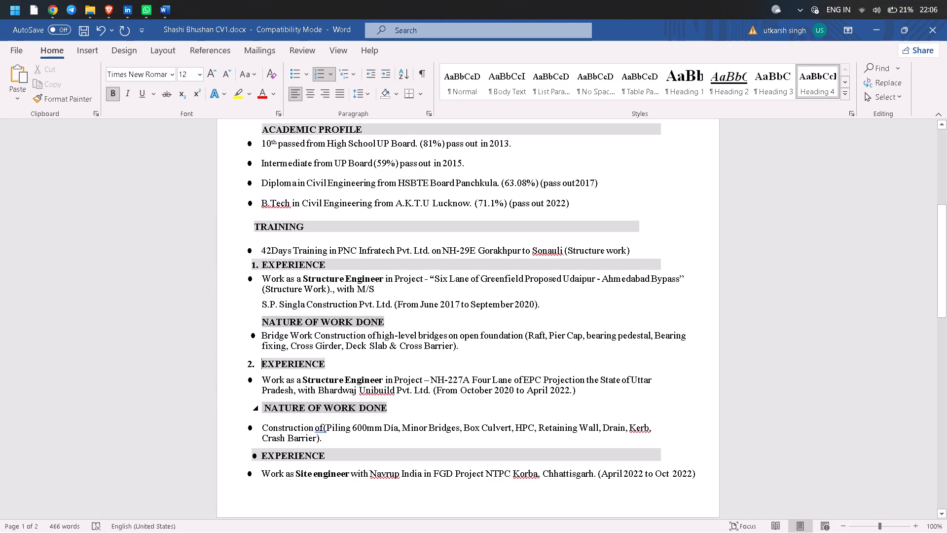
Replace the bullet of the EXPERIENCE heading above the Navrup India Site engineer entry with the number 3.
left_click(254, 461)
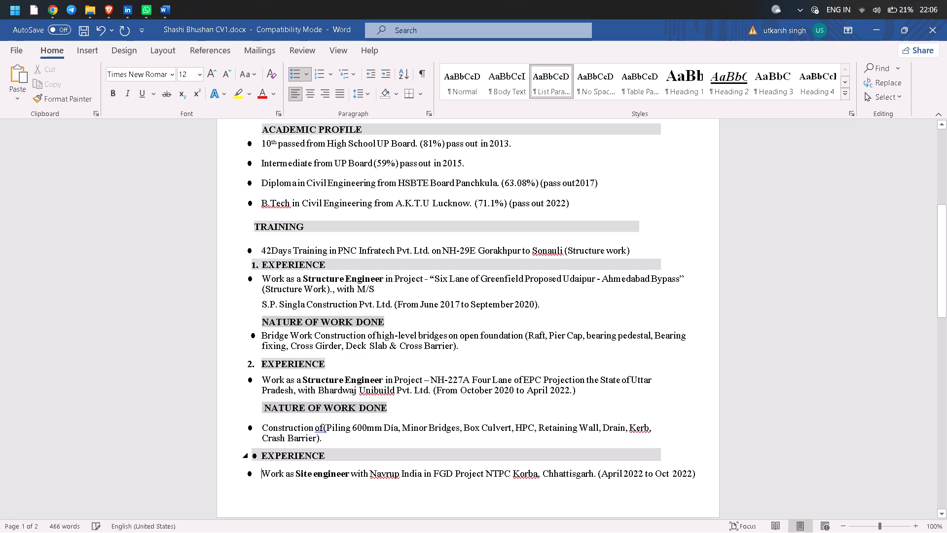
left_click(253, 459)
key("3")
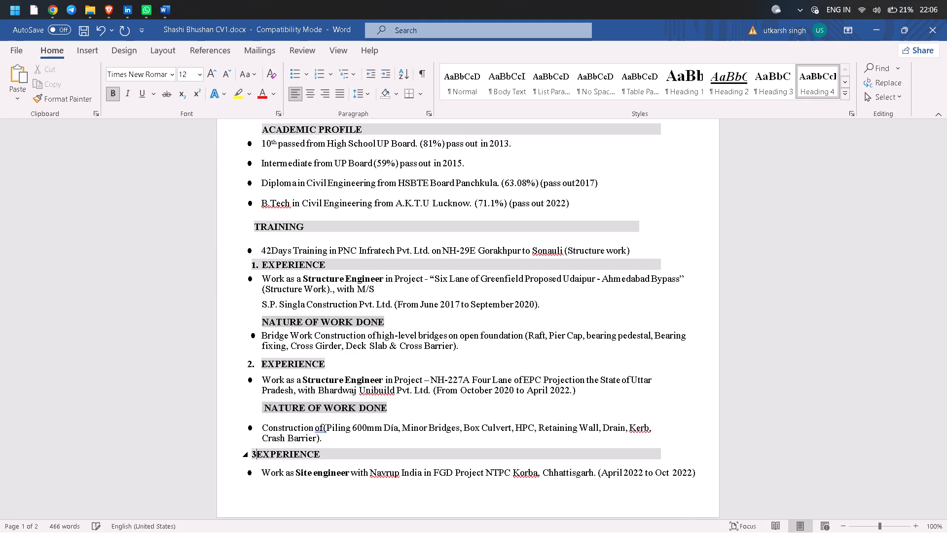
type(".")
key("space")
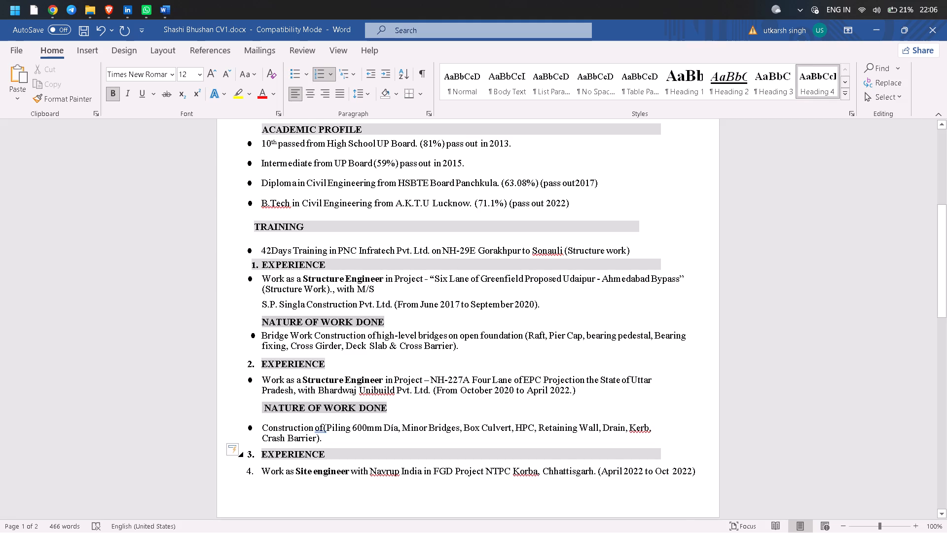
left_click_drag(323, 437, 350, 438)
left_click_drag(350, 438, 356, 447)
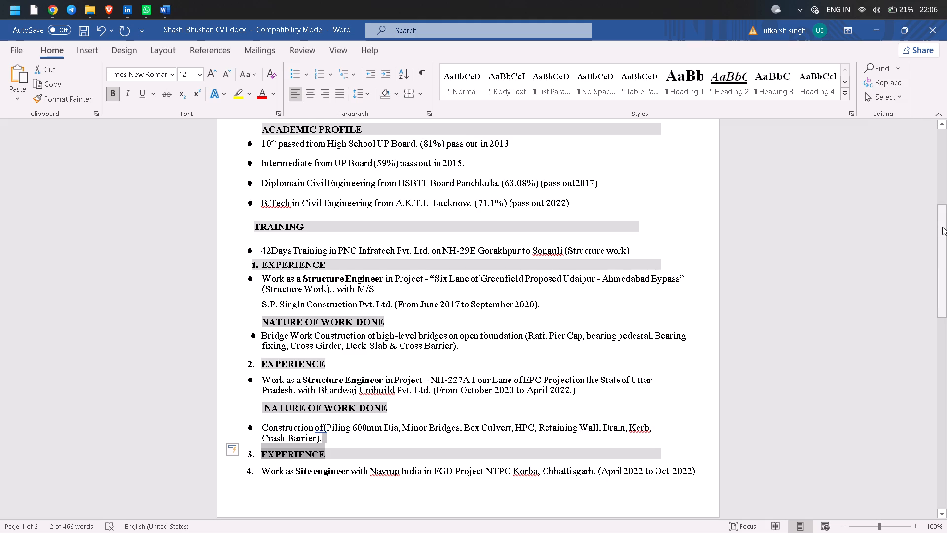
Replace the list marker of the EXPERIENCE heading above the Ganga Expressway entry with the text "4.".
left_click_drag(945, 228, 941, 324)
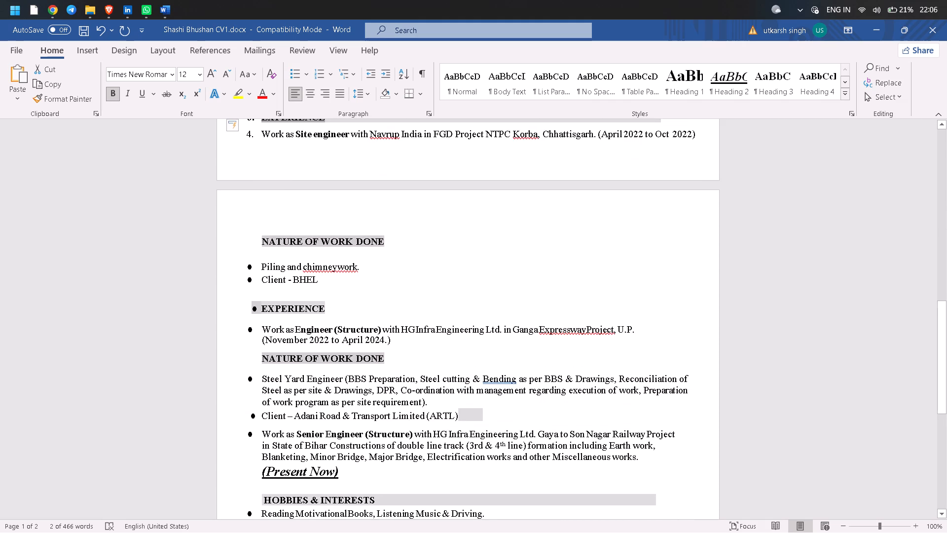
left_click(250, 314)
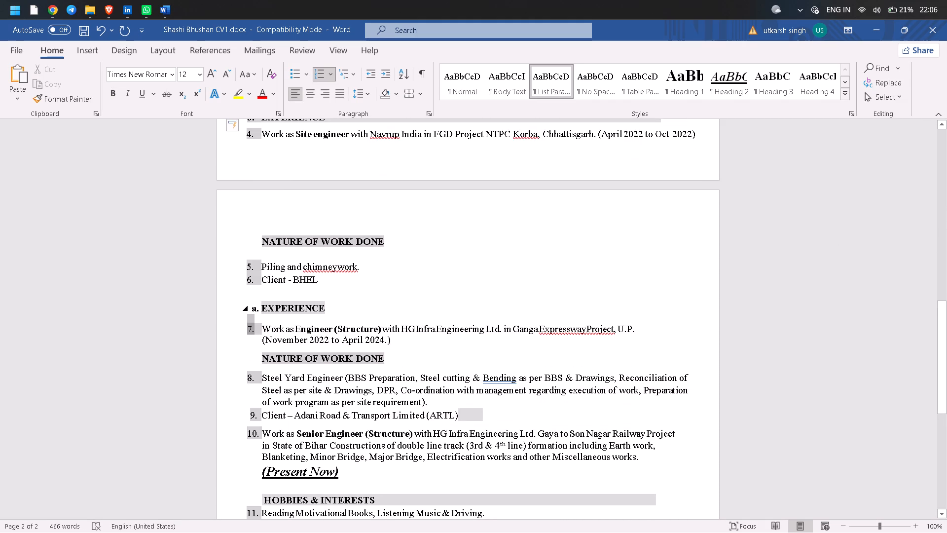
left_click(255, 307)
key("4")
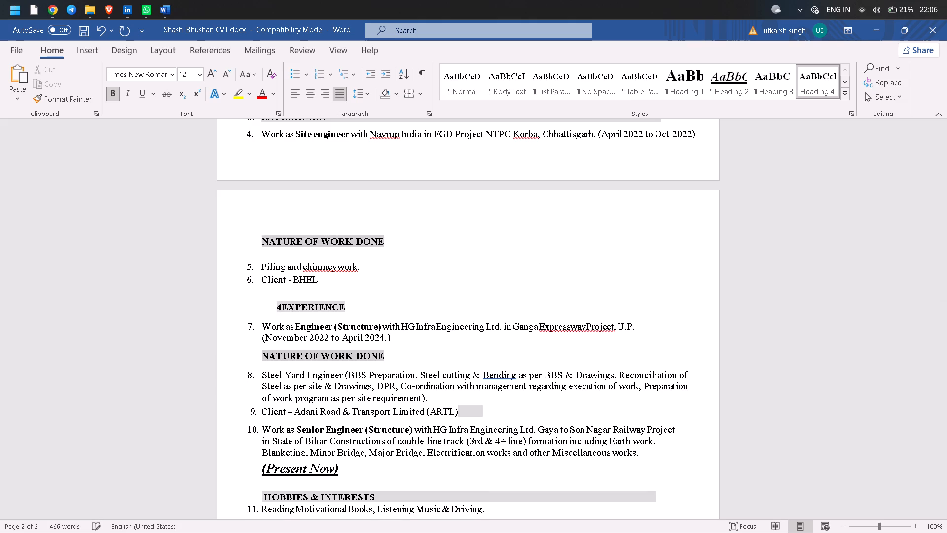
key("period")
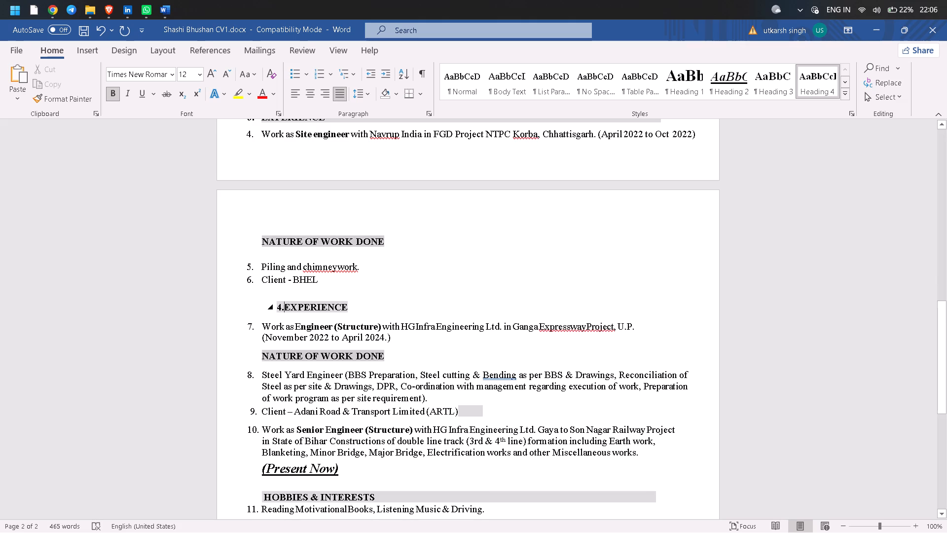
Adjust the indent of the 4.EXPERIENCE heading so it lines up with the numbers of the surrounding list items.
double_click(271, 311)
triple_click(289, 307)
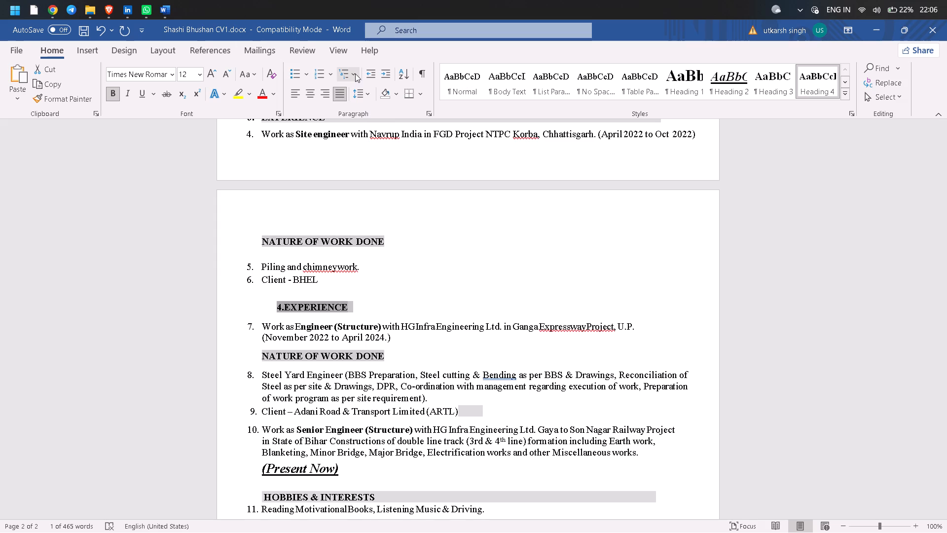
left_click(376, 73)
left_click_drag(376, 73, 379, 77)
left_click(379, 78)
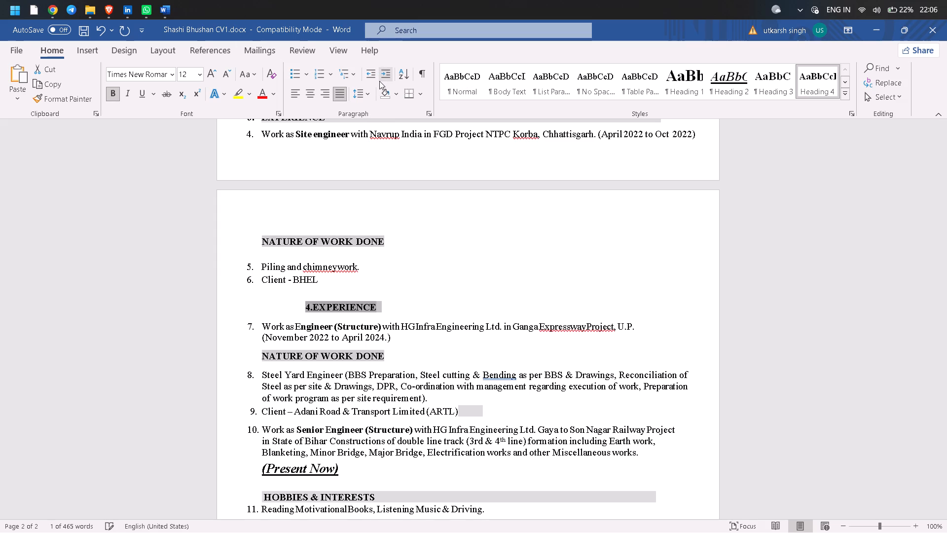
double_click(372, 77)
left_click(372, 77)
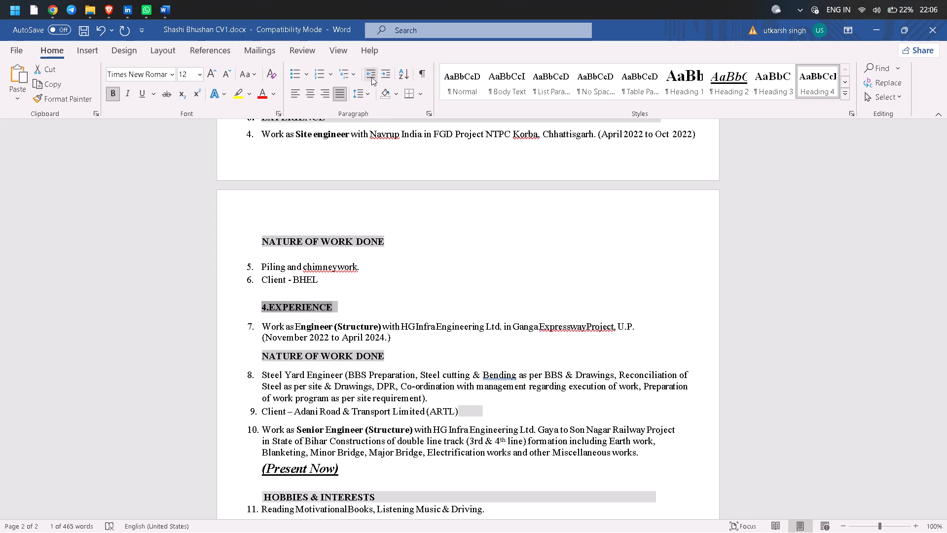
left_click(371, 77)
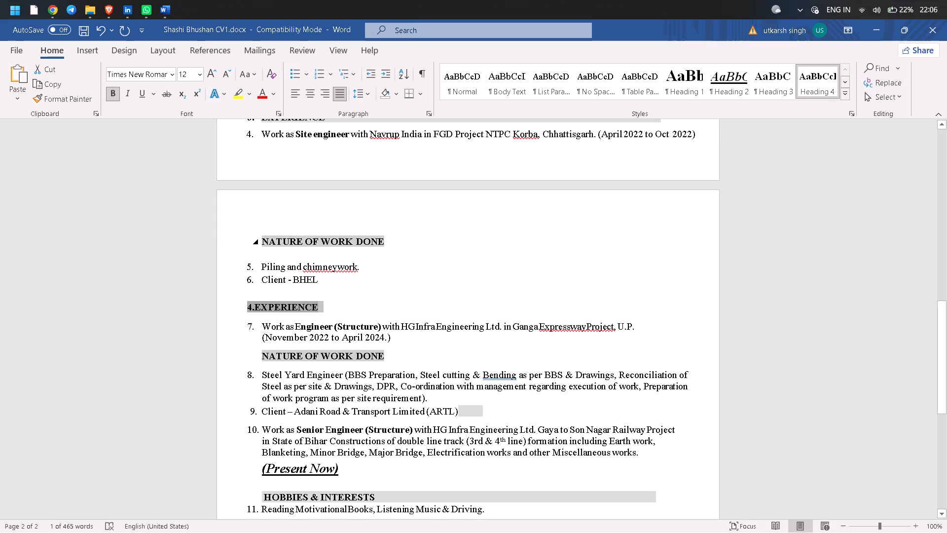
left_click(371, 290)
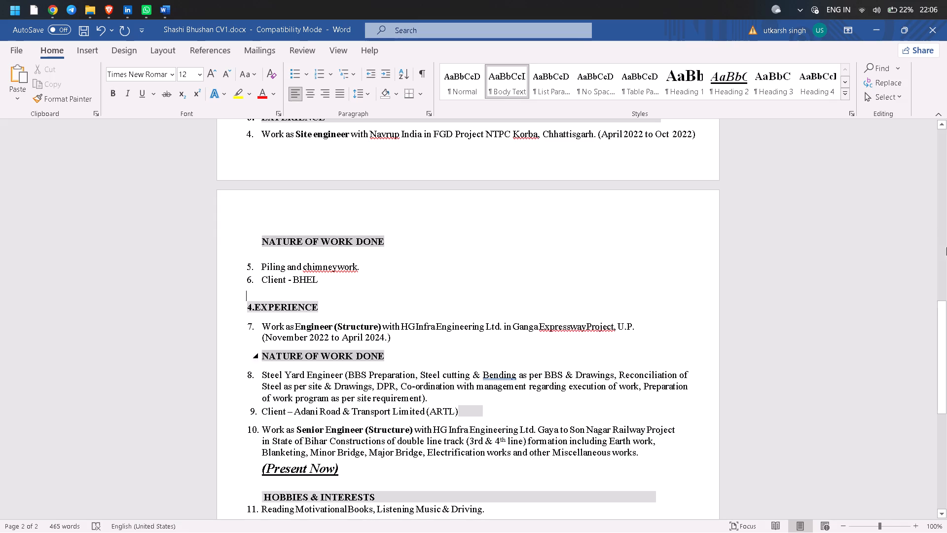
Remove the period after U.P in the PO address line and add the postal code in parentheses after it.
left_click_drag(946, 316, 946, 325)
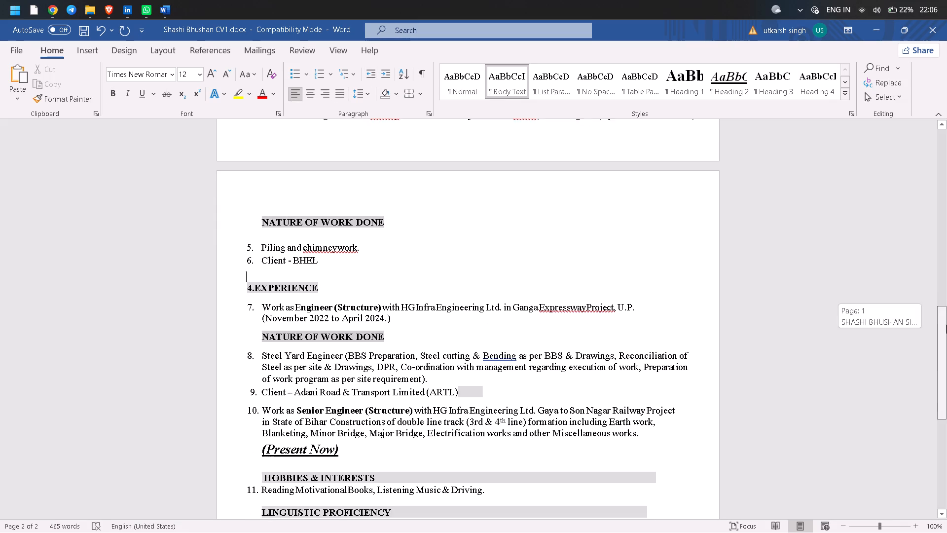
left_click_drag(946, 325, 946, 307)
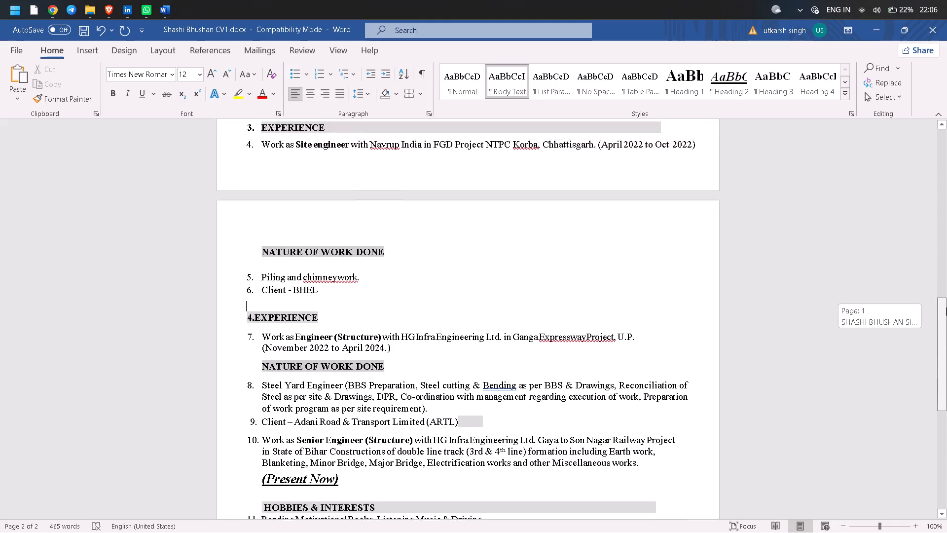
left_click_drag(946, 307, 946, 215)
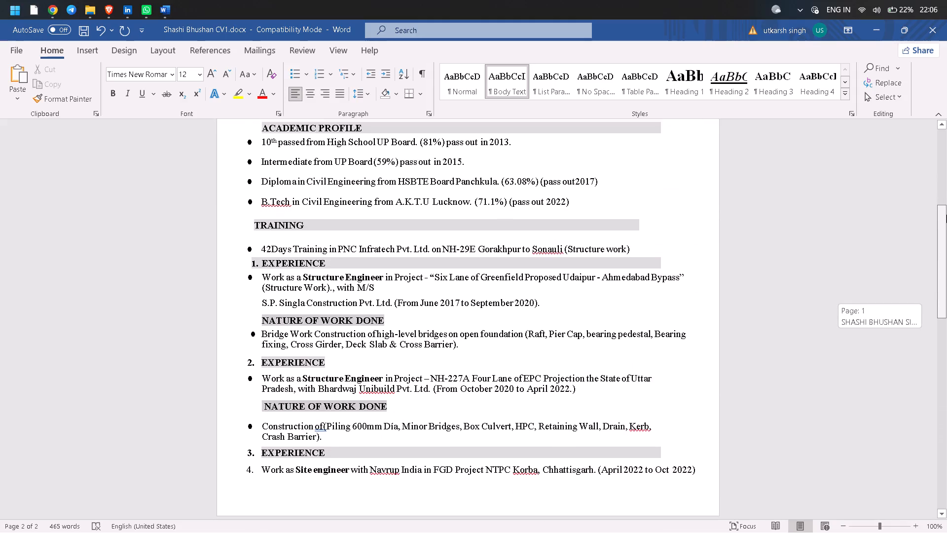
left_click_drag(946, 215, 946, 140)
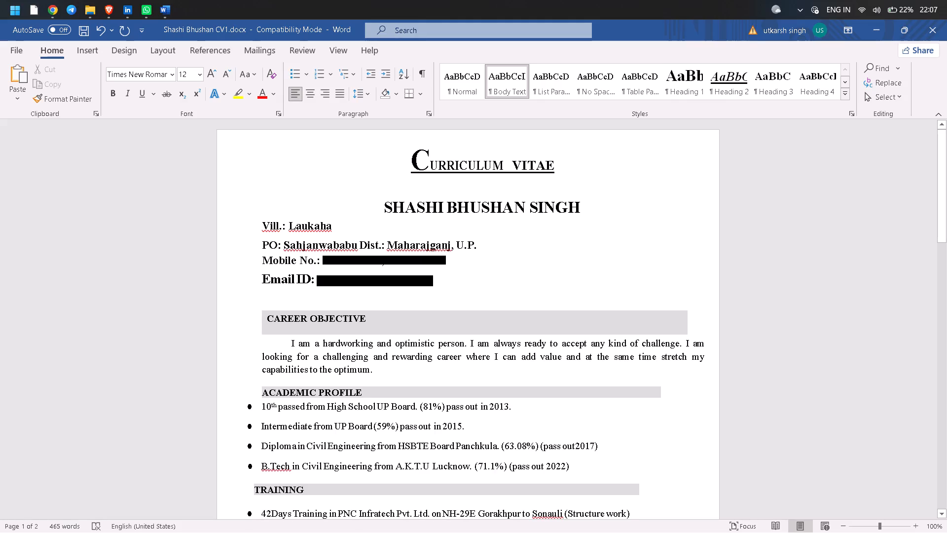
left_click(481, 252)
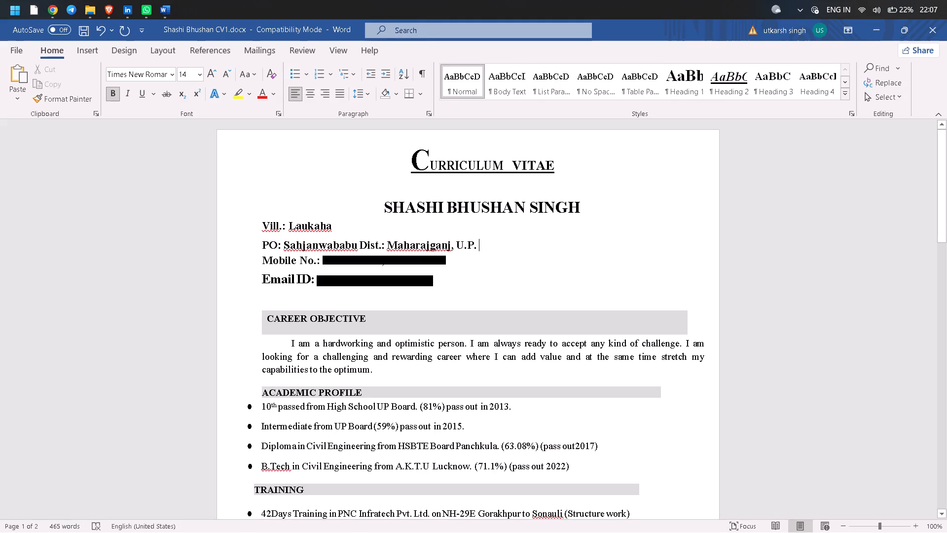
key("BackSpace")
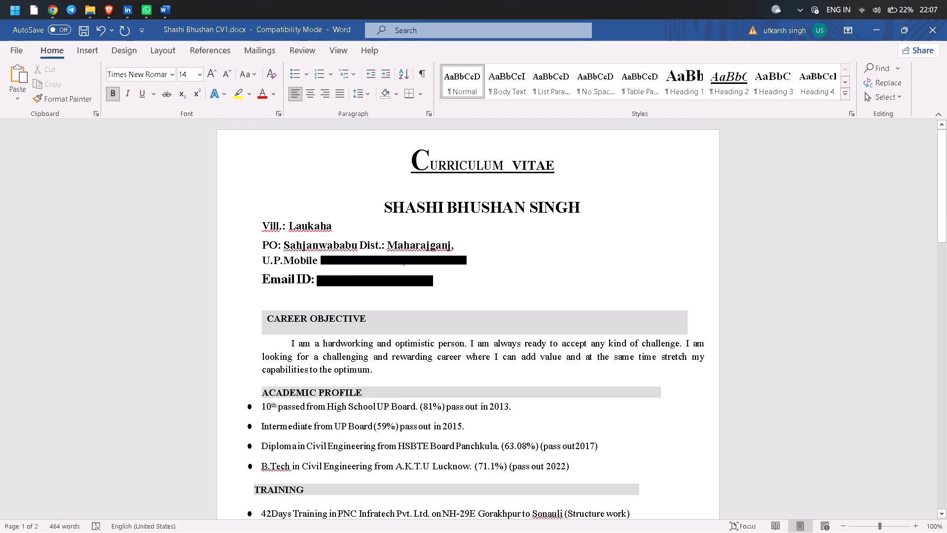
key("BackSpace")
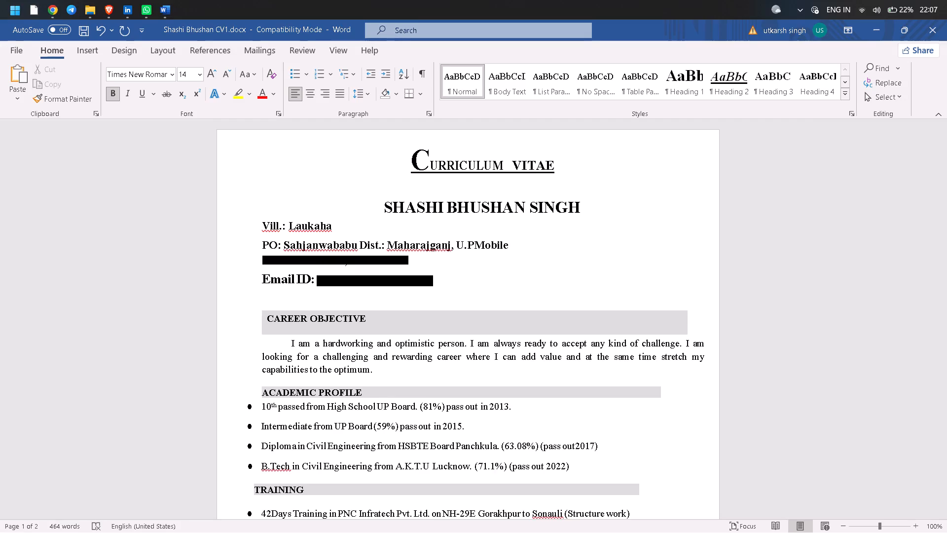
key("space")
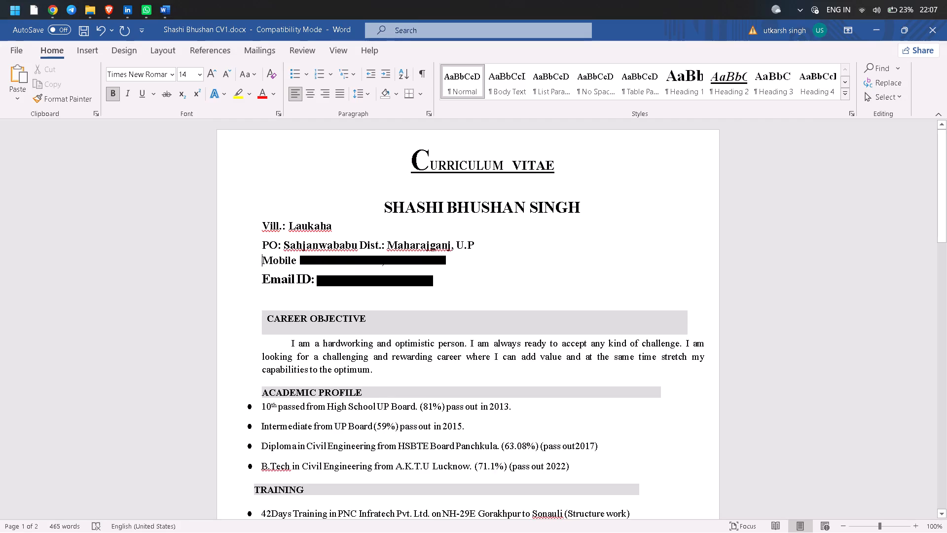
left_click(473, 236)
key("space")
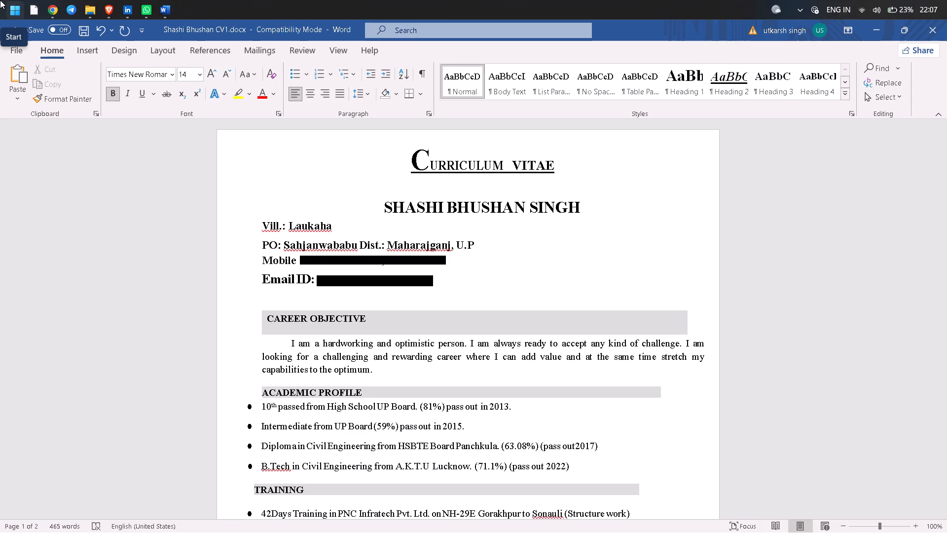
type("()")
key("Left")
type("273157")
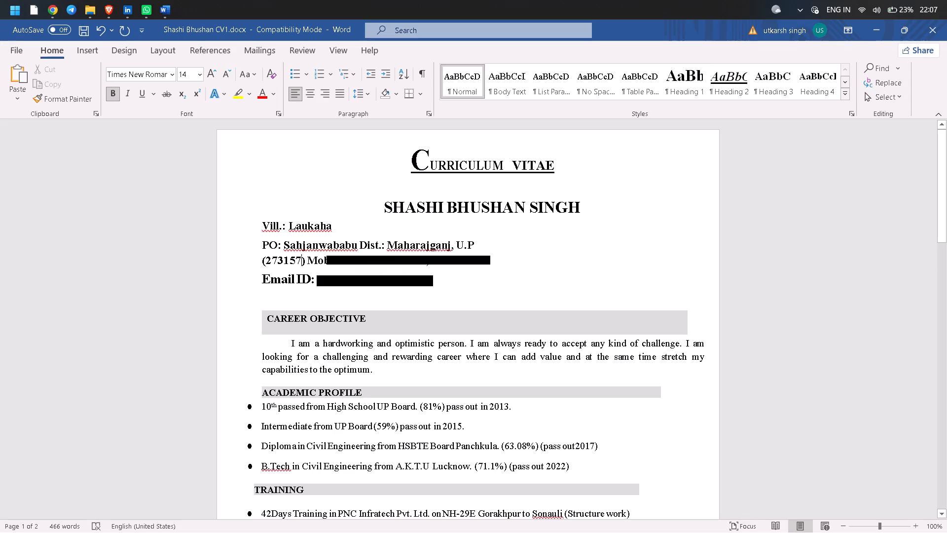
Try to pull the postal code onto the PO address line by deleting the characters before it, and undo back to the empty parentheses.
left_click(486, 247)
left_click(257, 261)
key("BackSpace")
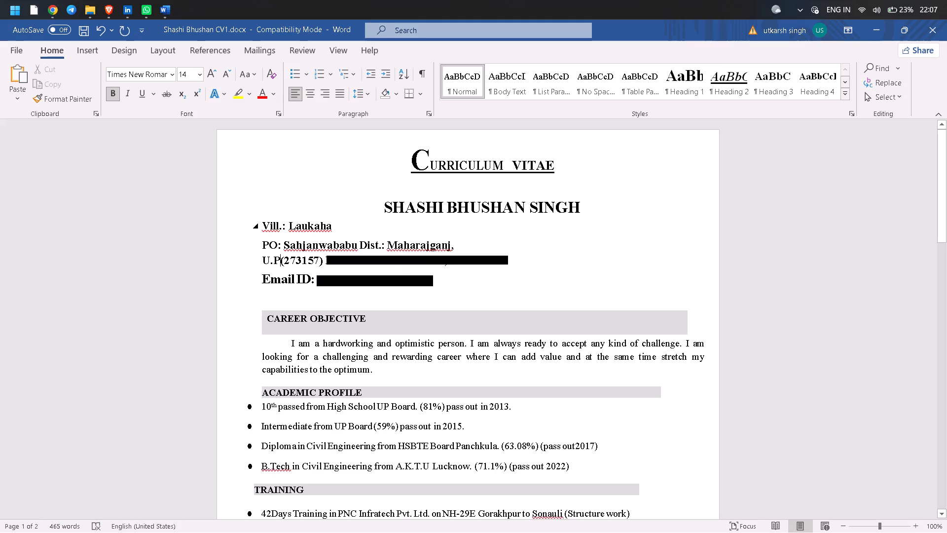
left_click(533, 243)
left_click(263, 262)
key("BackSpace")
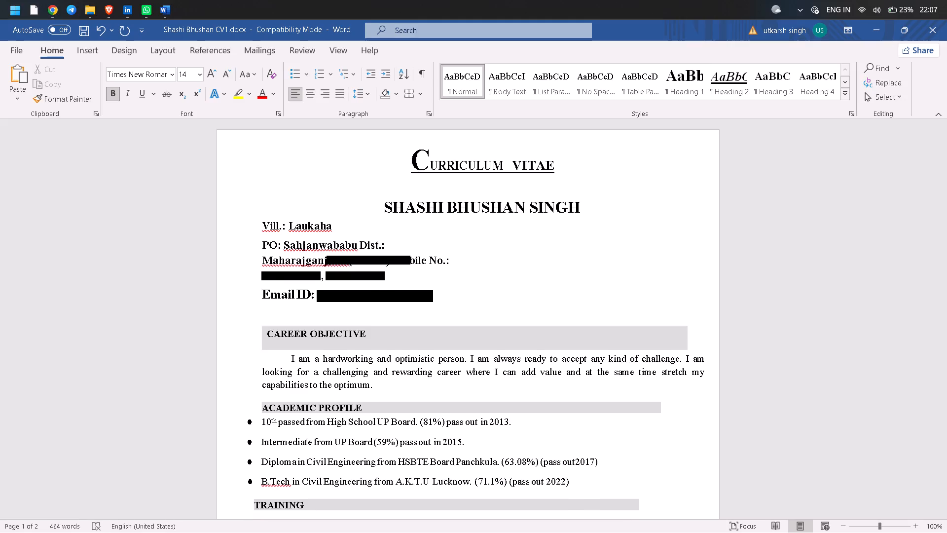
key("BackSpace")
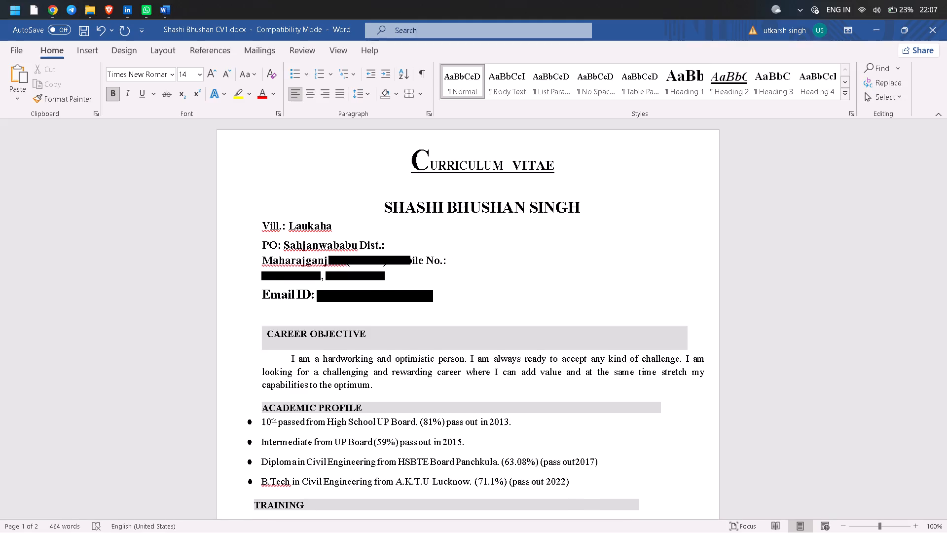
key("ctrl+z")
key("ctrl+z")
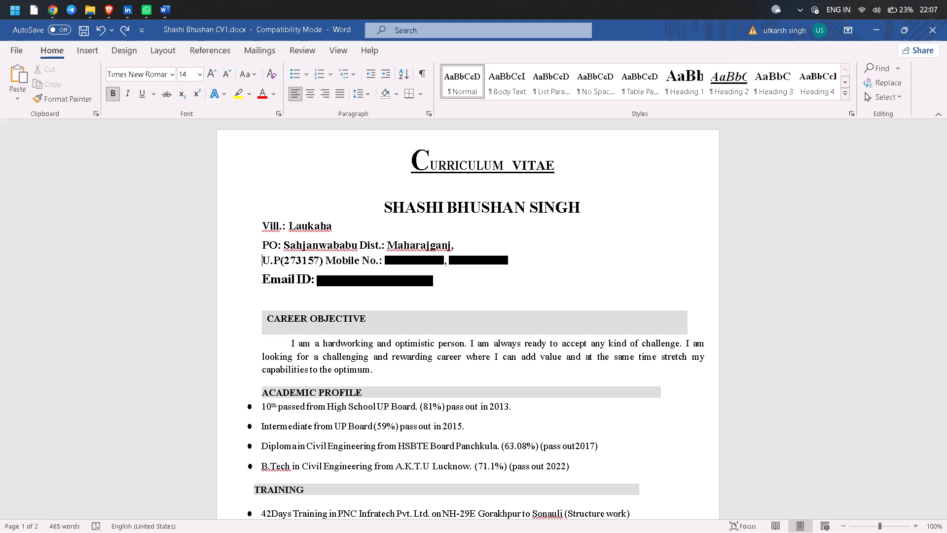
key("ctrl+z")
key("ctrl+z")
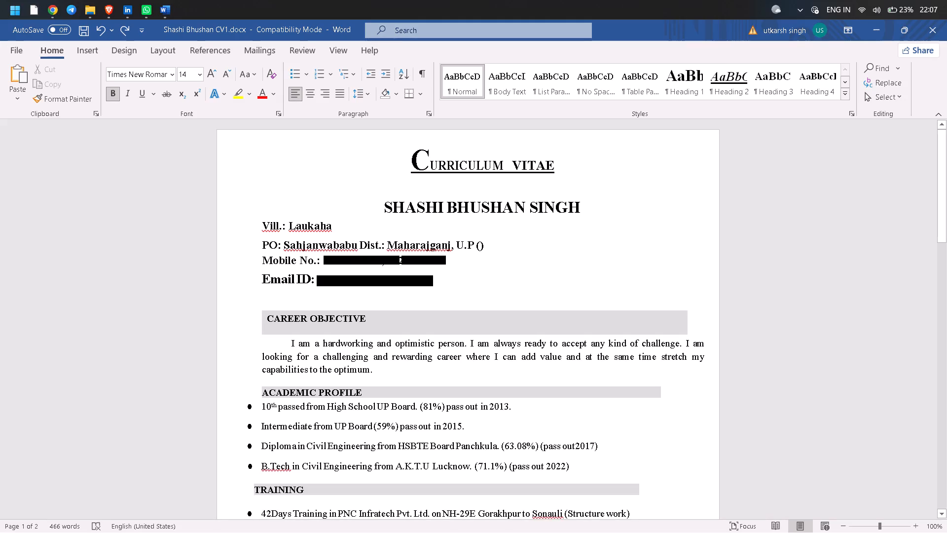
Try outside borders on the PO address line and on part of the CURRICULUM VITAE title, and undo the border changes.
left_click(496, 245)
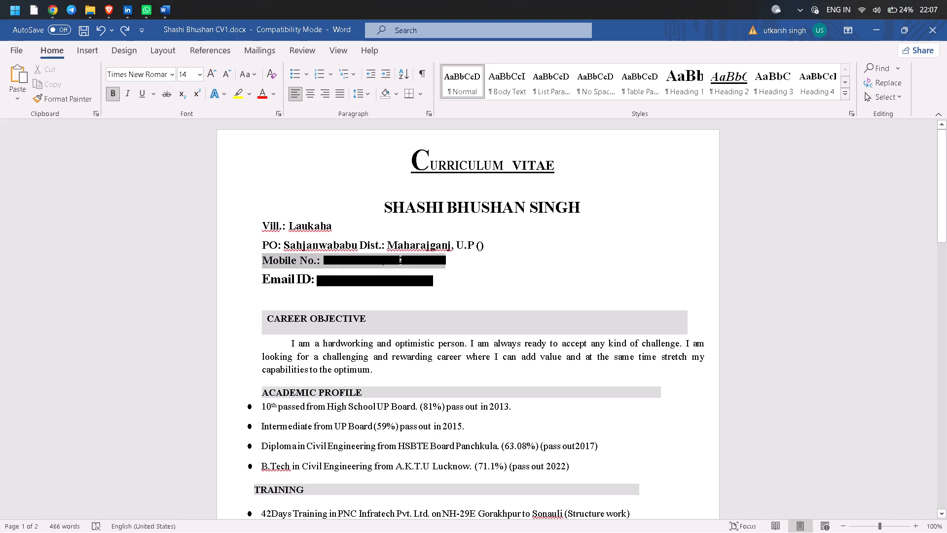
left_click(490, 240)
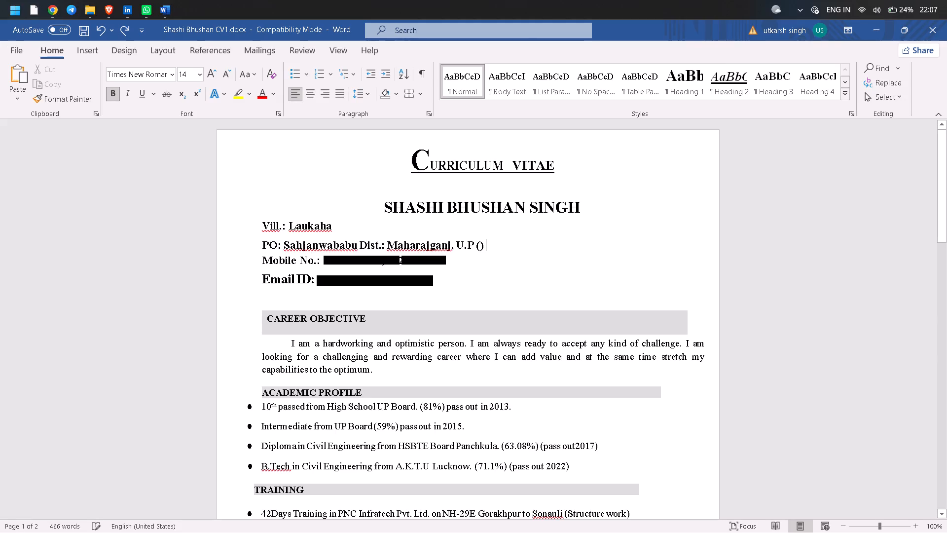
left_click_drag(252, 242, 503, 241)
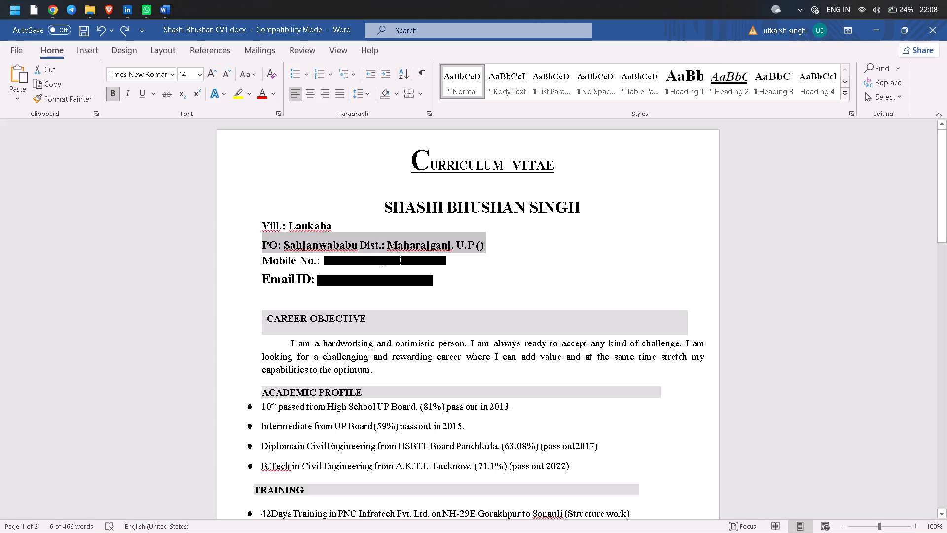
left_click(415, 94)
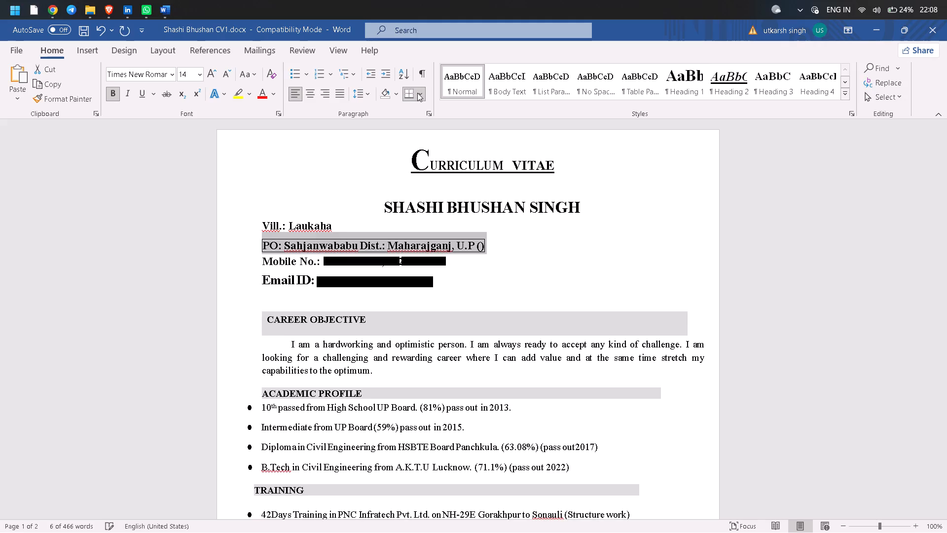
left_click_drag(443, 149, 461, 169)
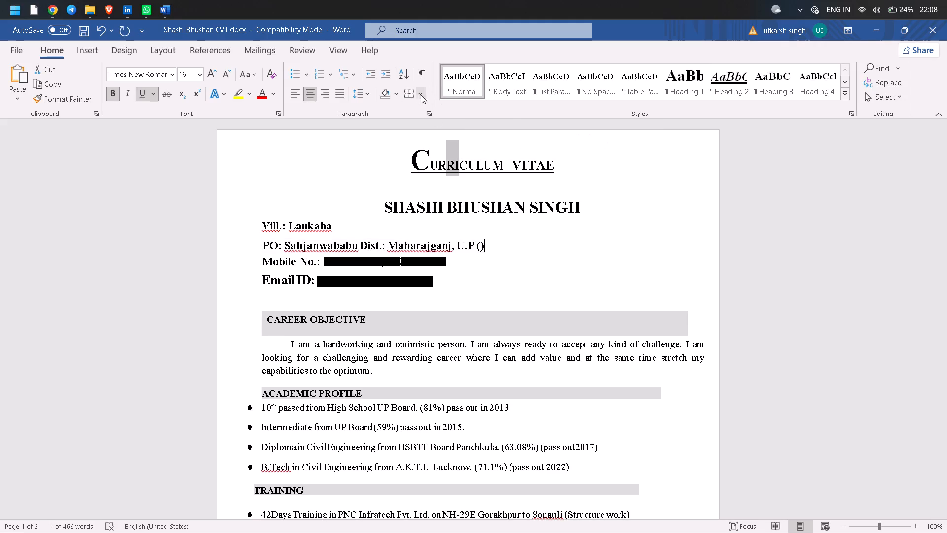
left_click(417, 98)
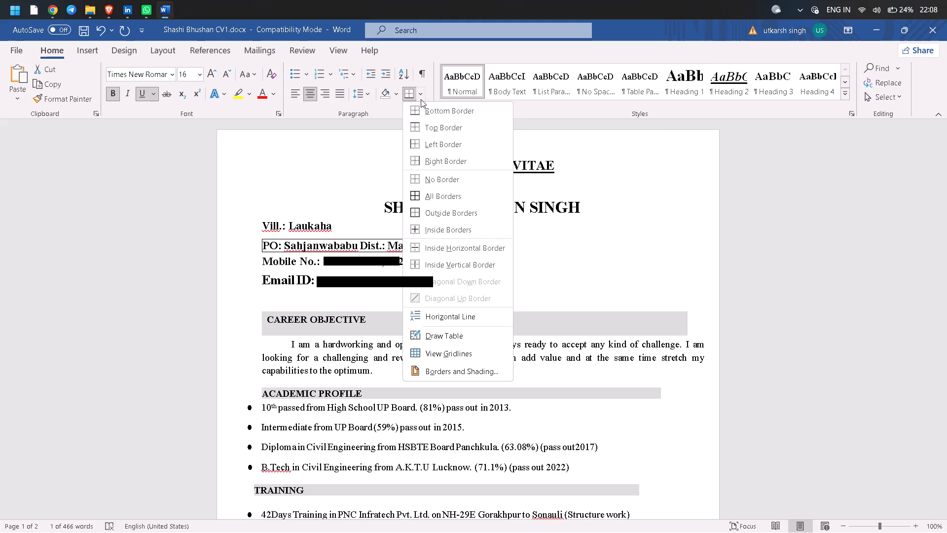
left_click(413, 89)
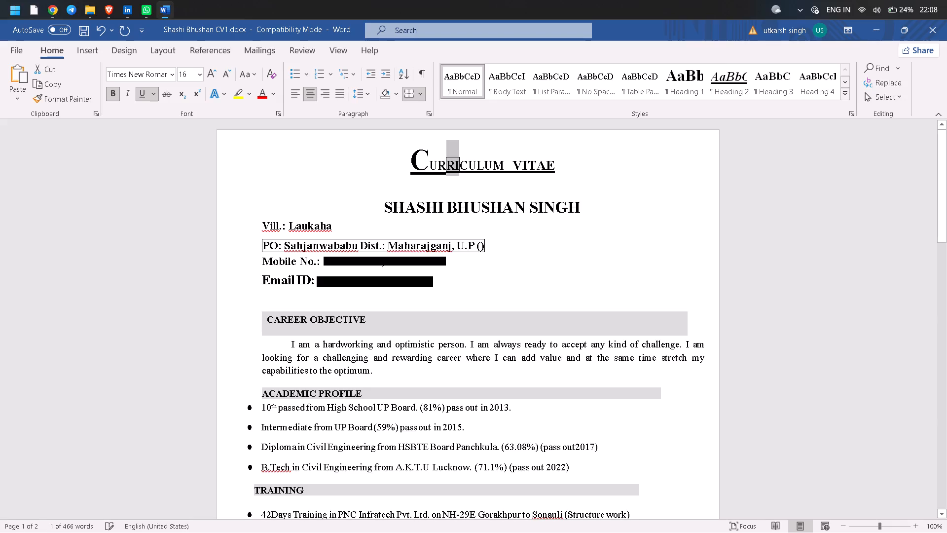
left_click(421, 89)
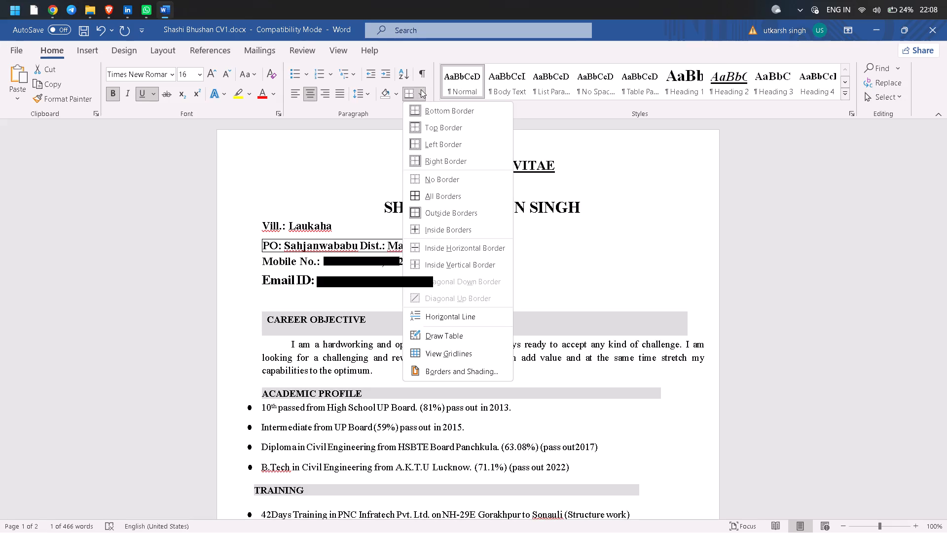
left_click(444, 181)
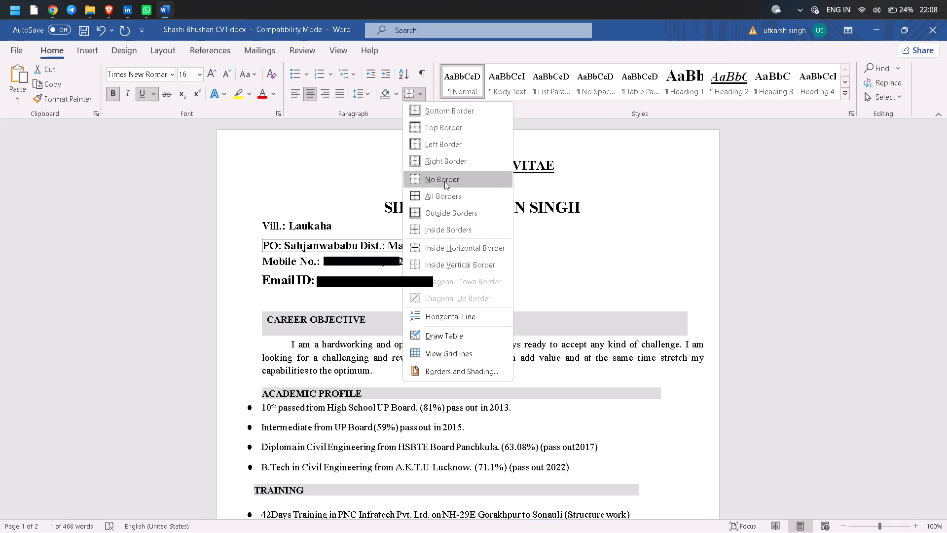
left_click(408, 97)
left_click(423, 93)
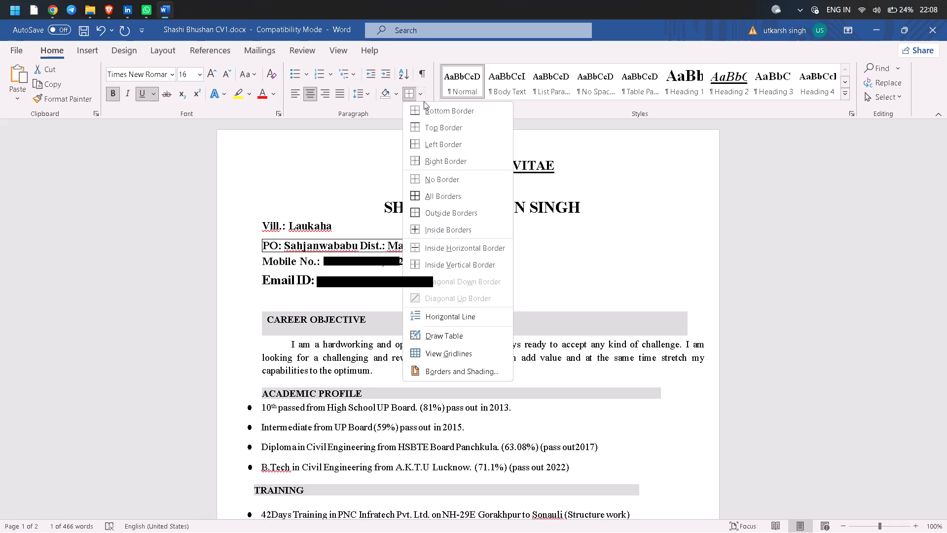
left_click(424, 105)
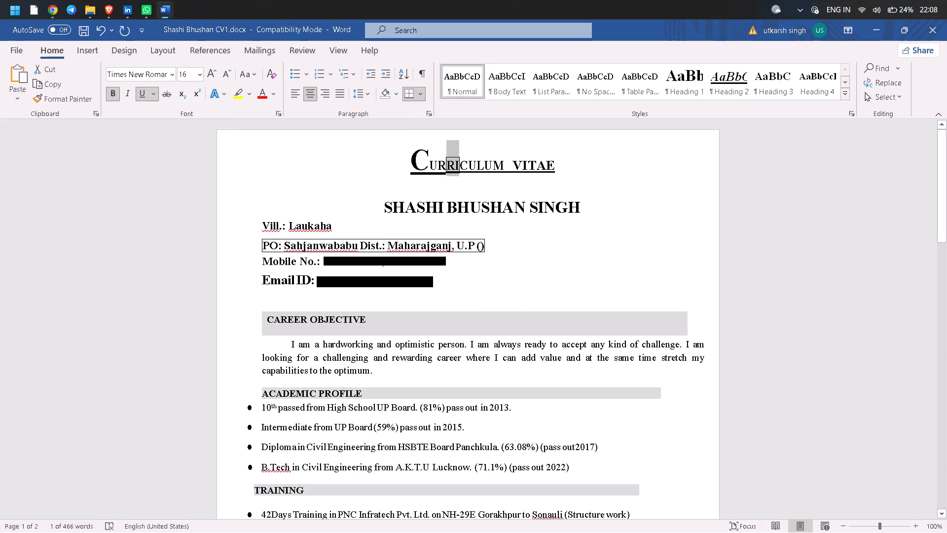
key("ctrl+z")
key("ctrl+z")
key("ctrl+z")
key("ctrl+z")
Enter the postal code between the empty parentheses after U.P in the address.
left_click(493, 247)
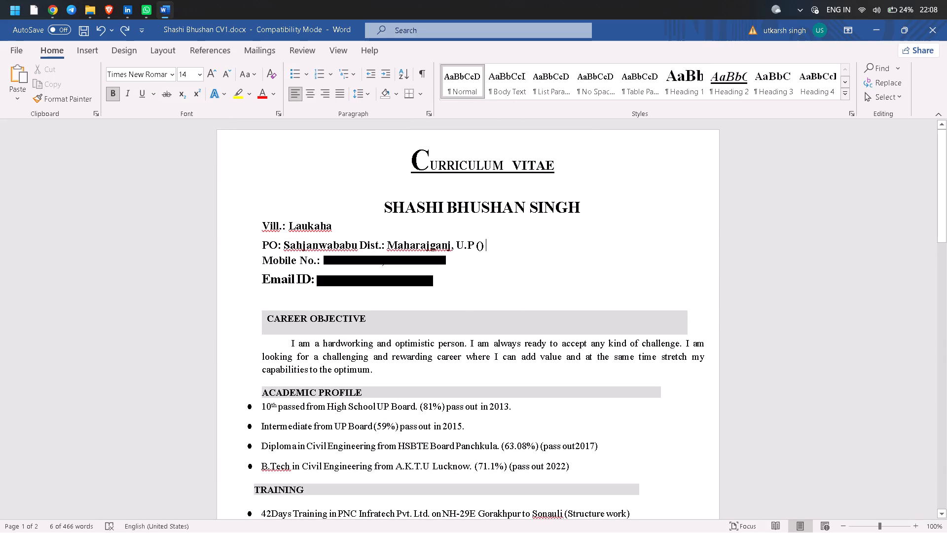
key("Left")
key("Left")
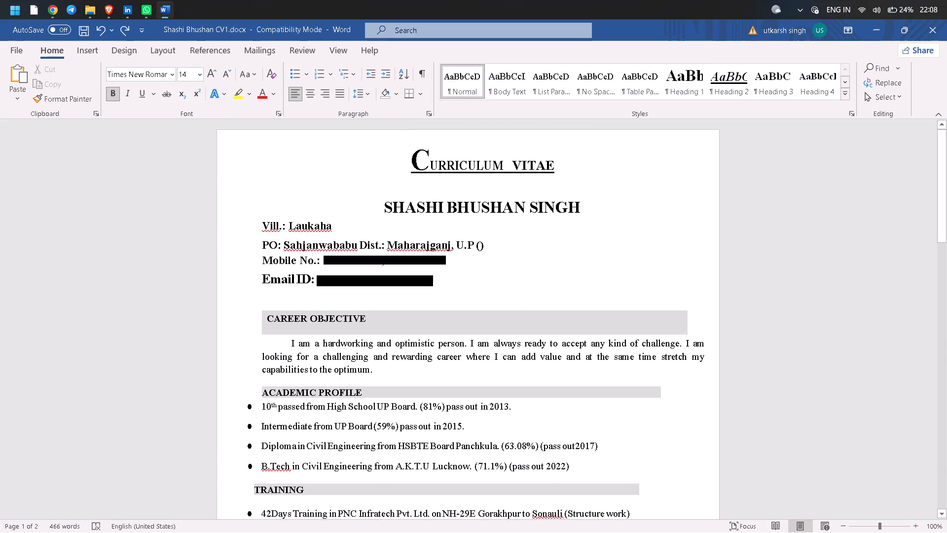
key("2")
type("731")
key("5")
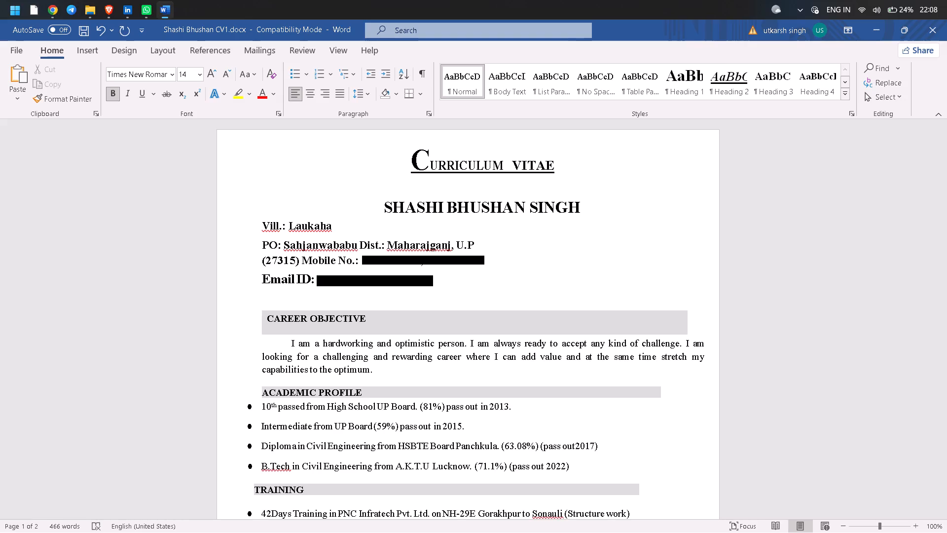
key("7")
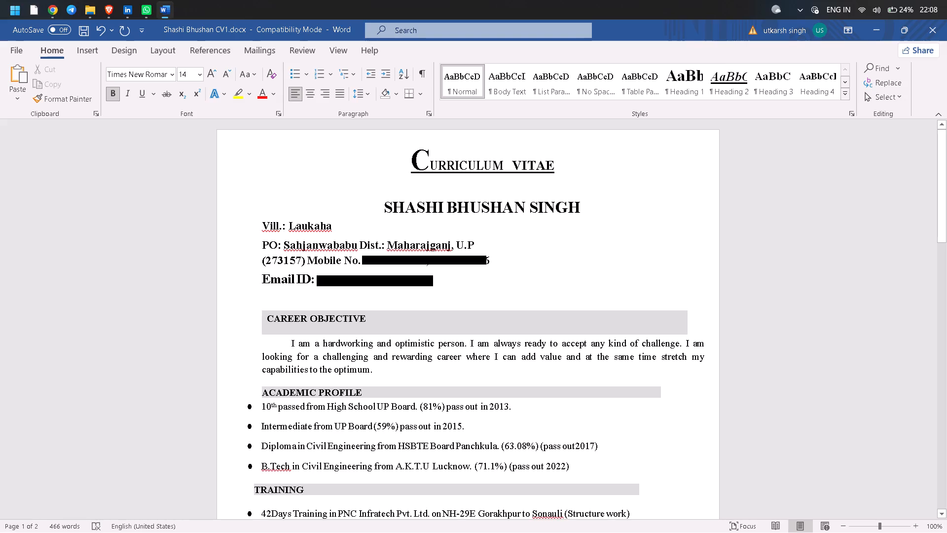
Reduce the left indent of the PO address paragraph so the postal code fits on the same line as U.P.
left_click(260, 249)
key("BackSpace")
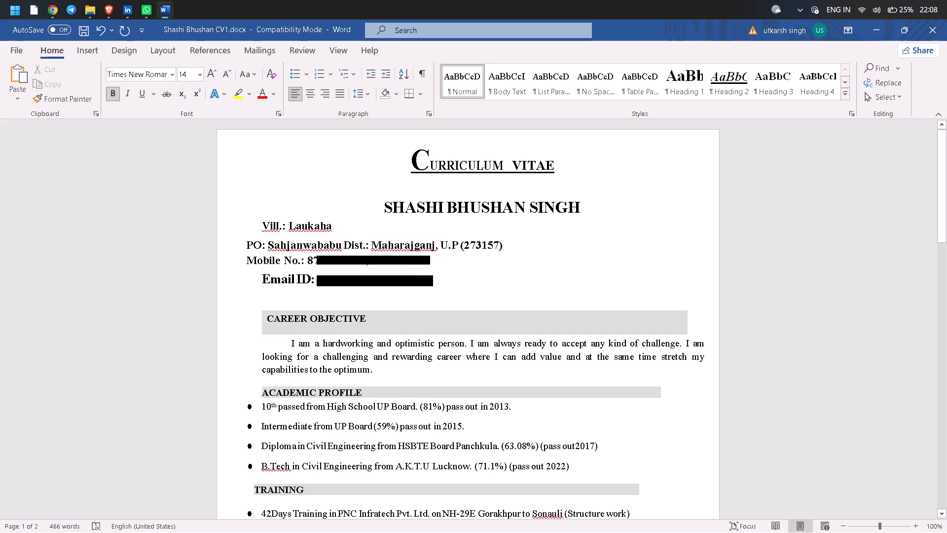
Remove the left indent from the Vill. and Email ID lines so they align with the PO and Mobile No. lines.
left_click(259, 228)
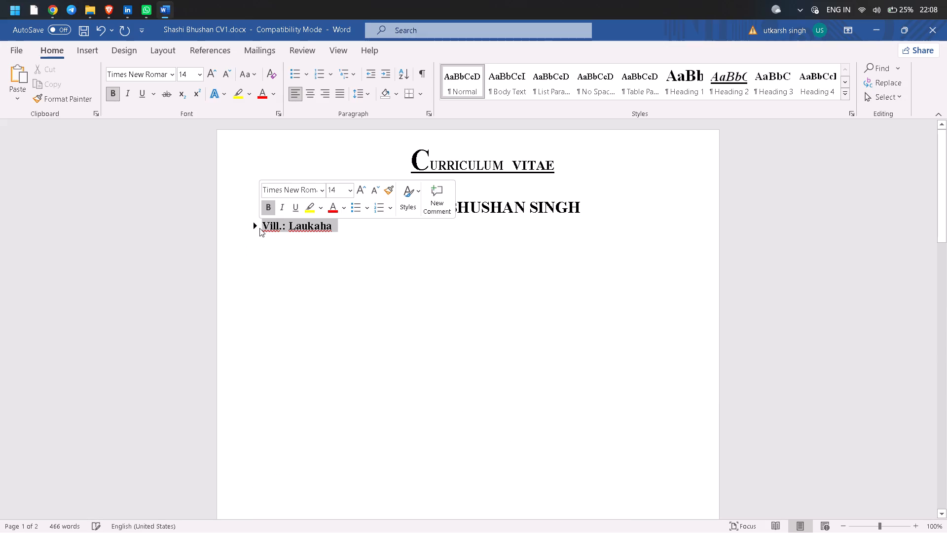
left_click(259, 228)
left_click(261, 225)
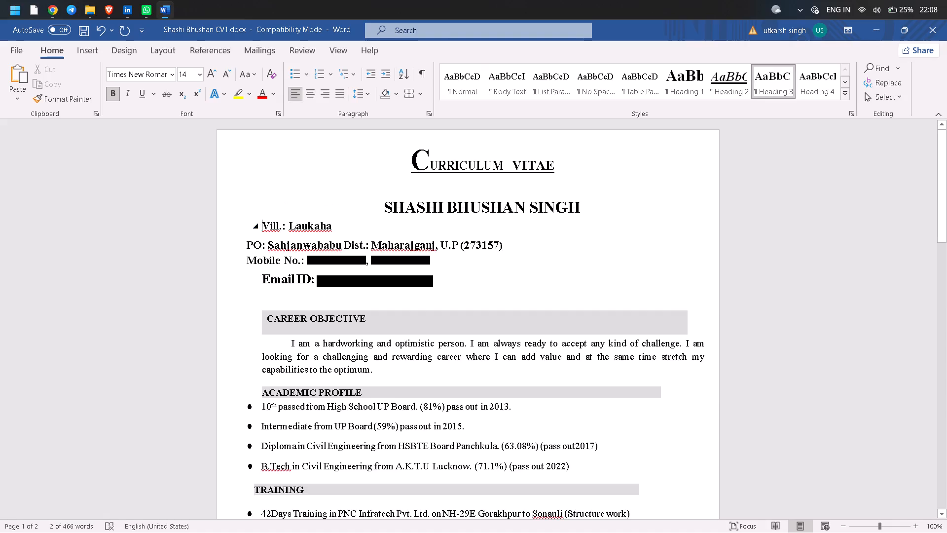
key("BackSpace")
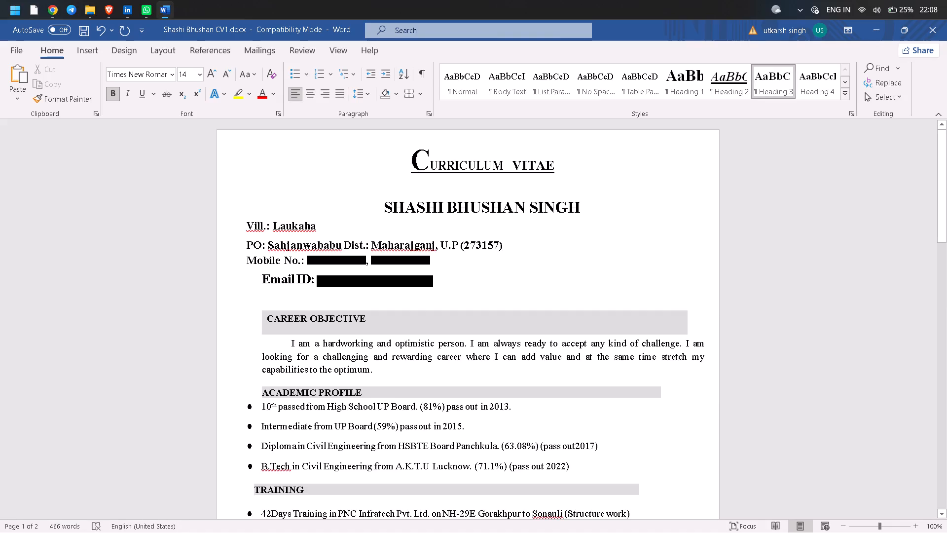
left_click(258, 278)
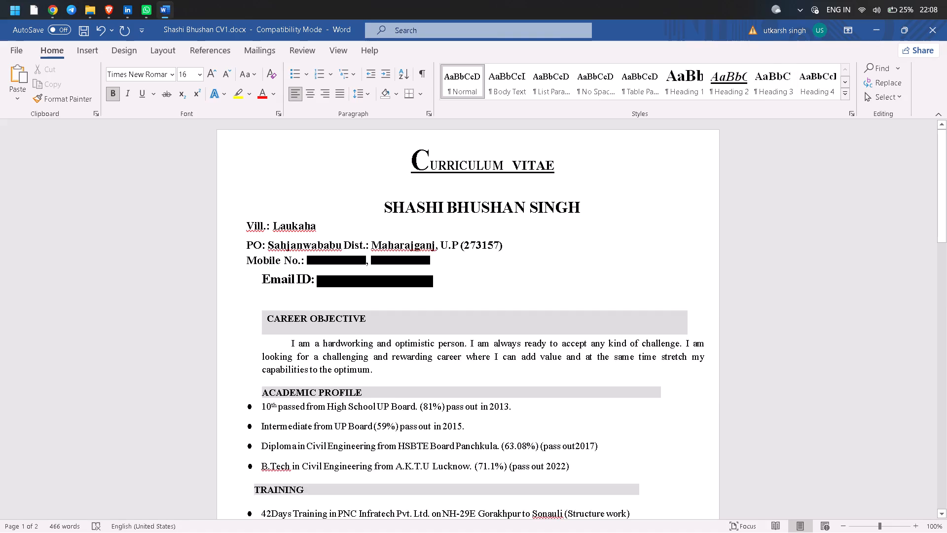
key("BackSpace")
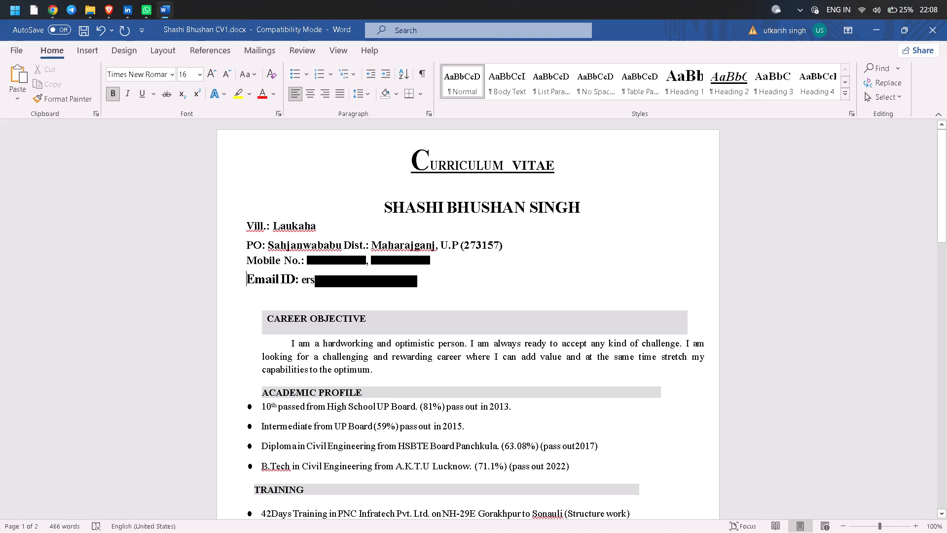
left_click(251, 272)
left_click(540, 262)
Insert "April 2024 to" before "(Present Now)" under the Senior Engineer (Structure) experience entry.
left_click_drag(946, 128, 946, 139)
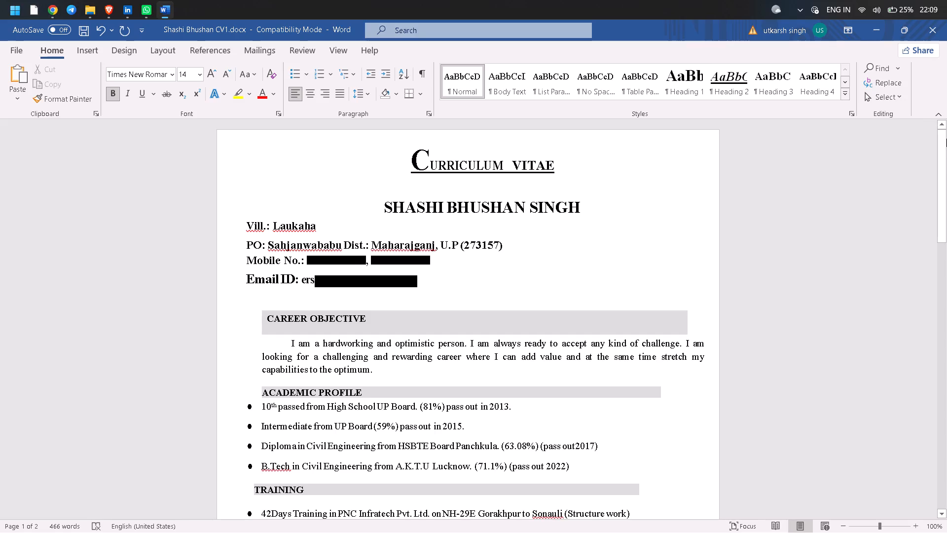
left_click_drag(946, 139, 939, 167)
left_click_drag(934, 154, 935, 163)
left_click_drag(944, 152, 927, 220)
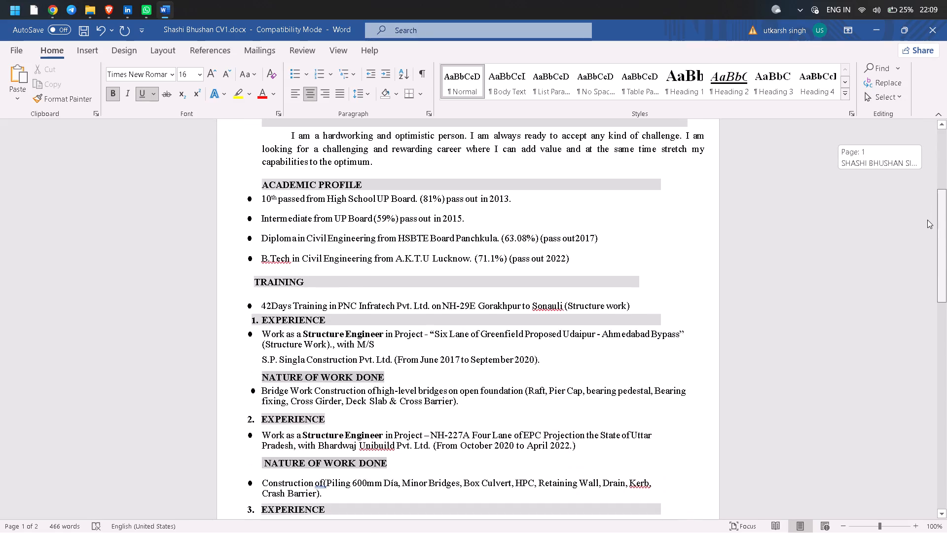
left_click_drag(927, 220, 914, 366)
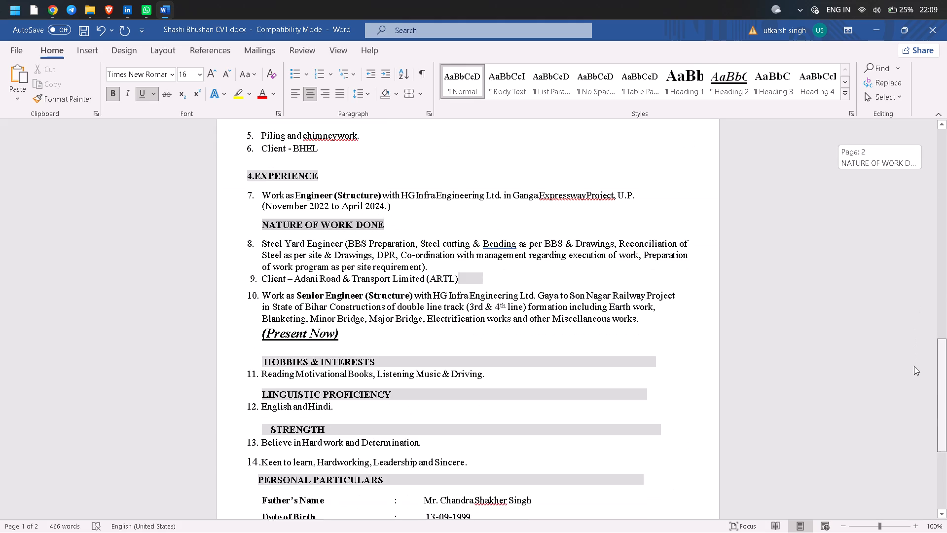
left_click_drag(914, 366, 916, 370)
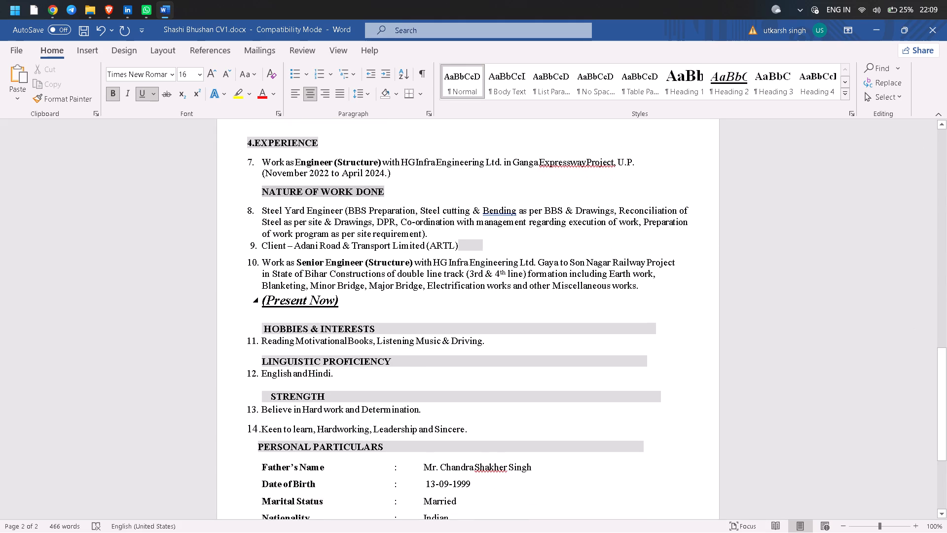
left_click(350, 300)
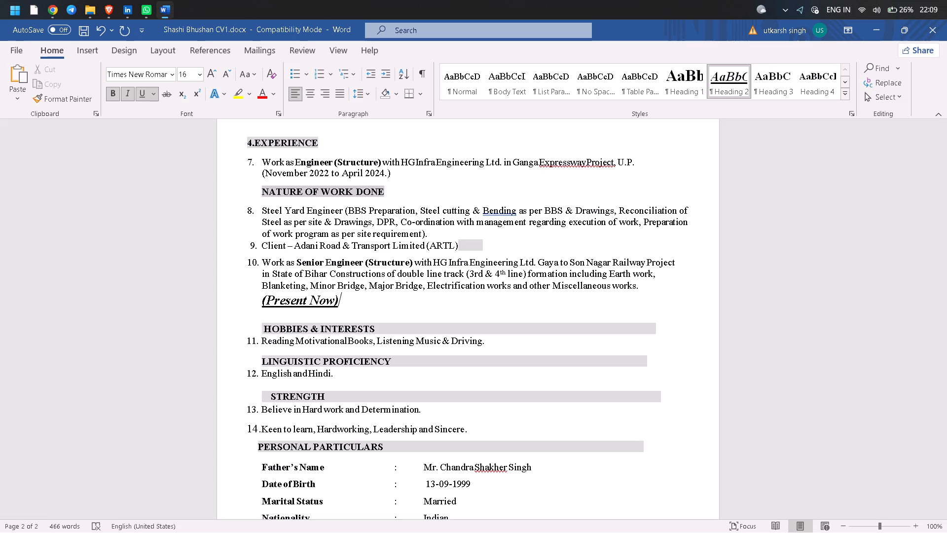
left_click(262, 301)
key("a")
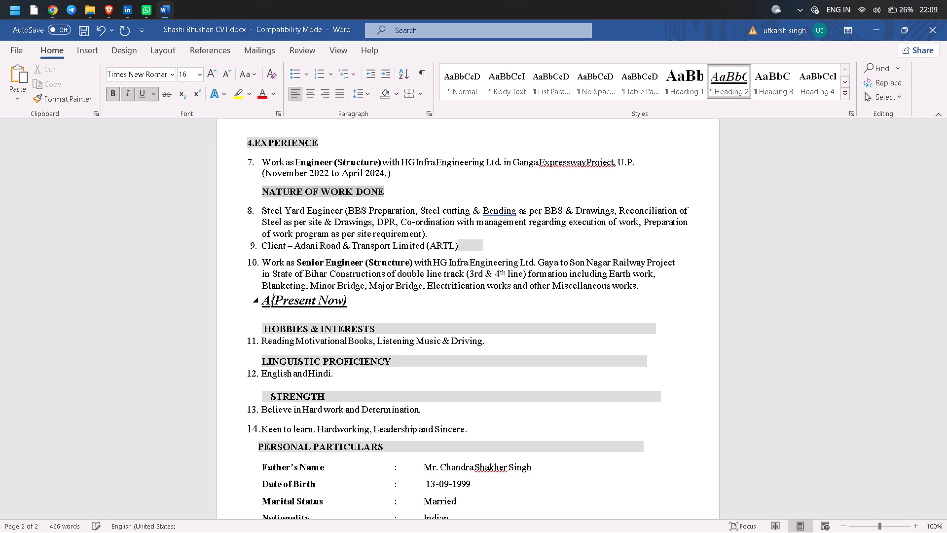
type("pril")
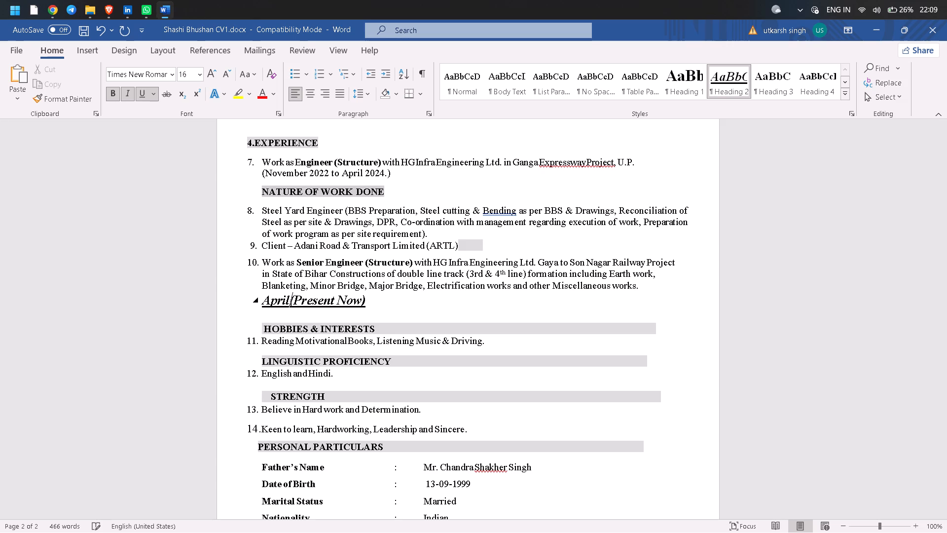
key("space")
type("2024 to")
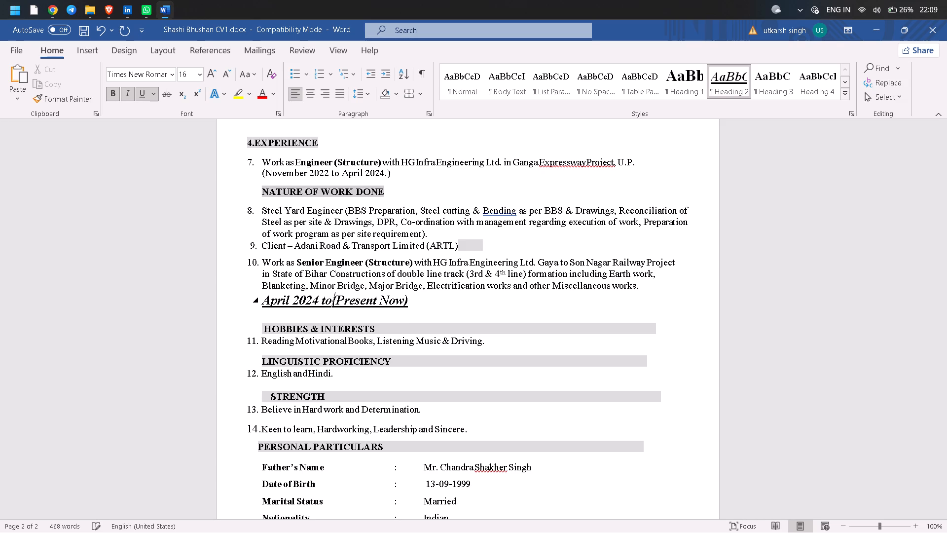
key("space")
type("to")
key("BackSpace")
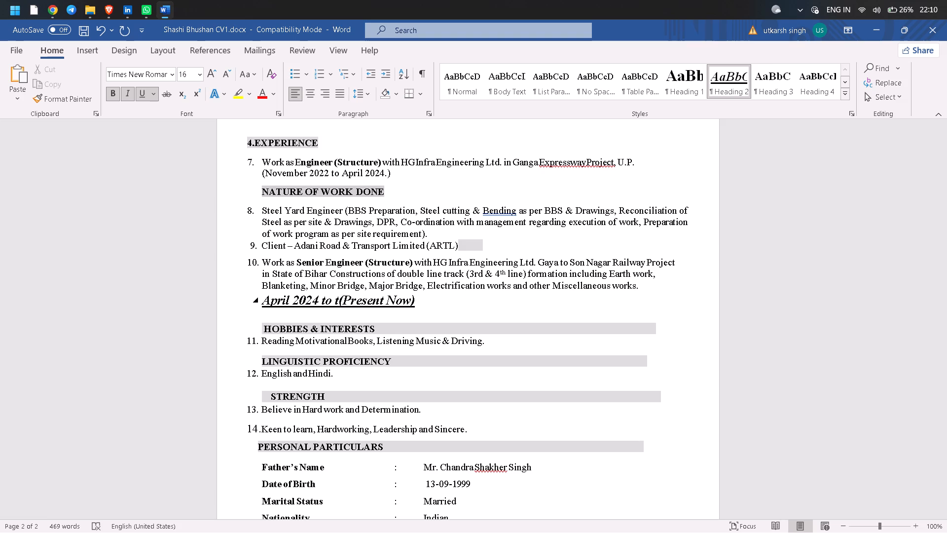
key("BackSpace")
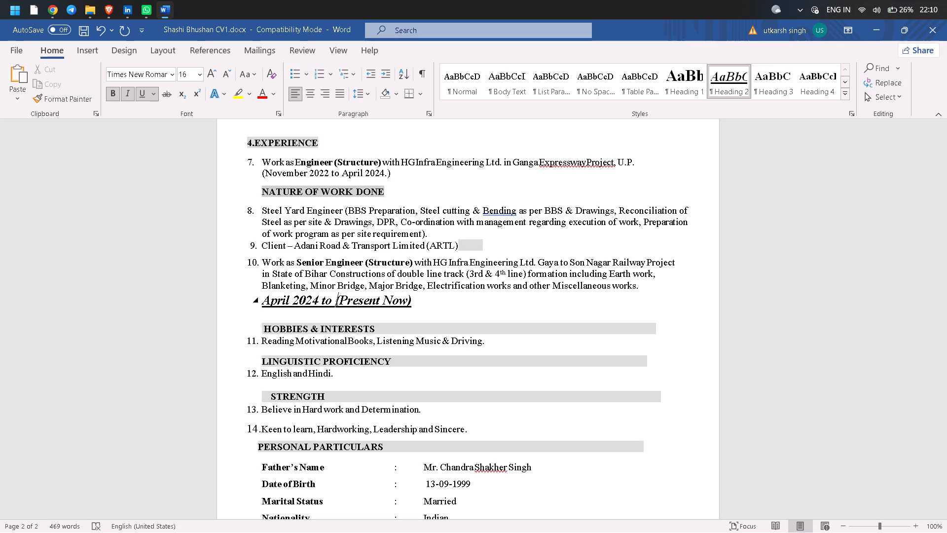
Replace the word "Present" with "till" inside the parentheses of the April 2024 date line.
left_click(379, 305)
key("Right")
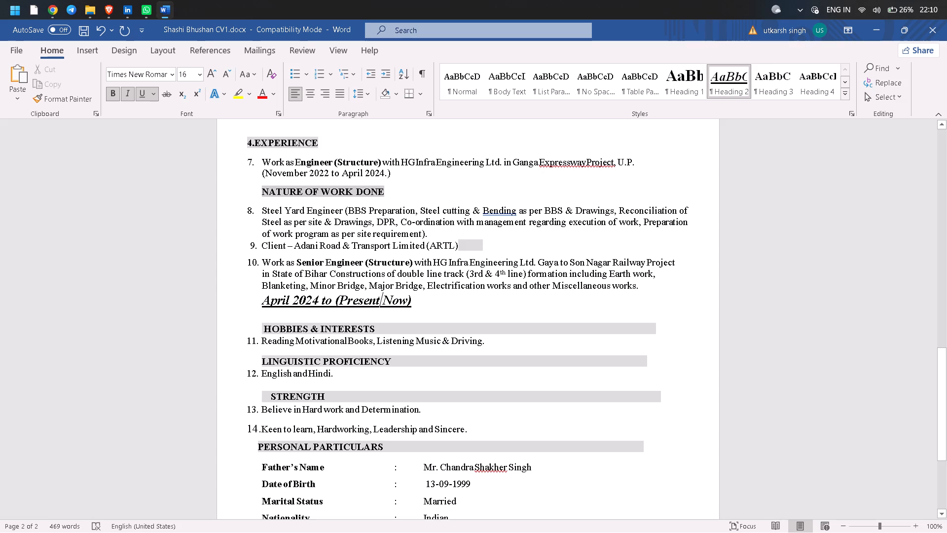
key("BackSpace")
key("BackSpace")
key("BackSpace")
key("BackSpace")
key("BackSpace")
key("BackSpace")
key("BackSpace")
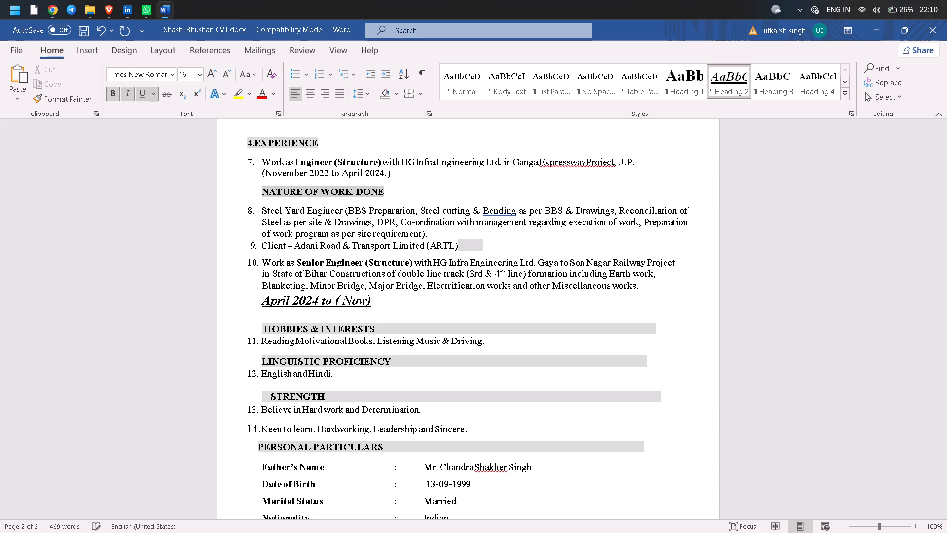
type("till")
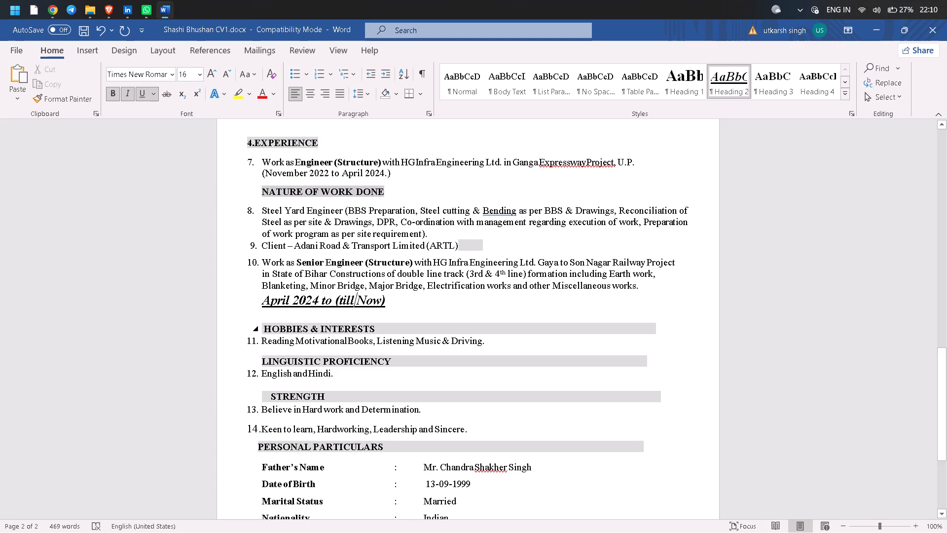
Apply a round bullet to the empty line between the April 2024 date line and the HOBBIES & INTERESTS heading.
left_click_drag(946, 358, 946, 299)
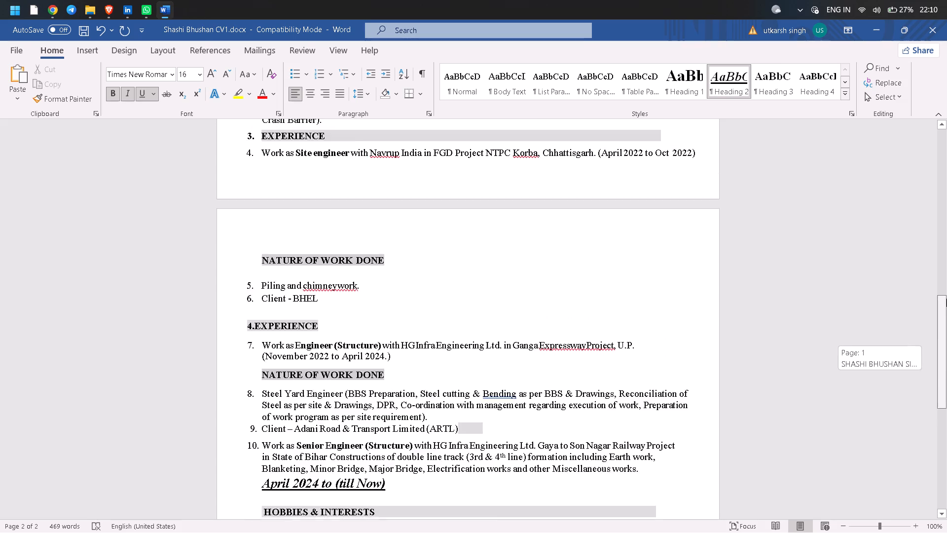
left_click_drag(946, 299, 933, 343)
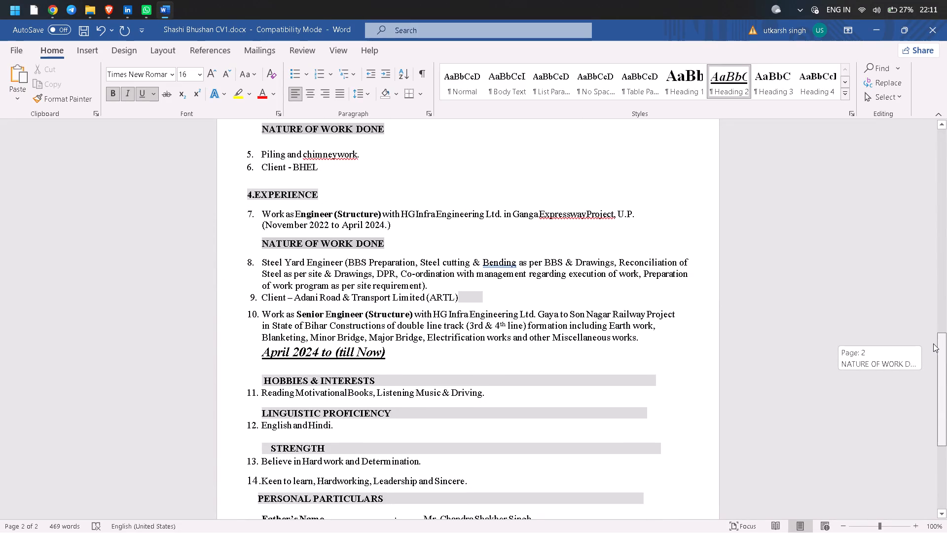
left_click_drag(933, 343, 938, 349)
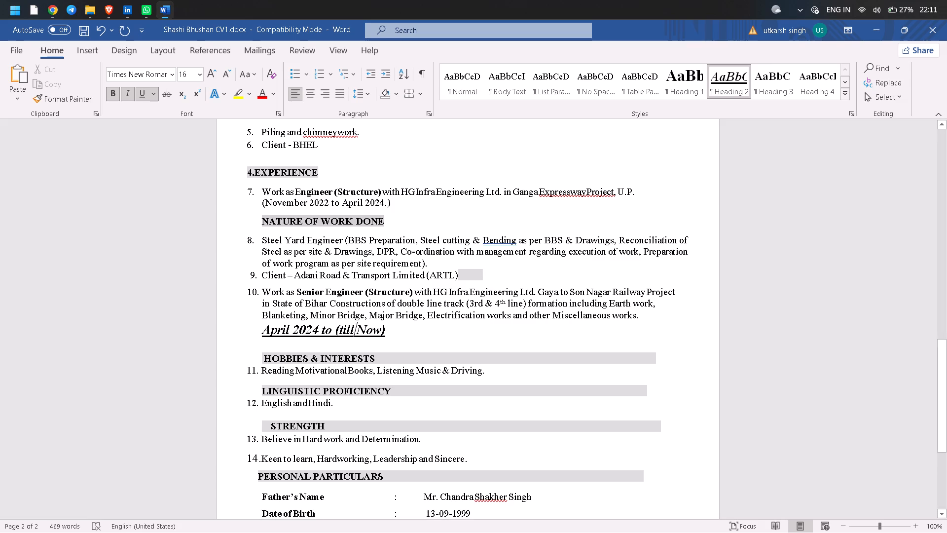
left_click(275, 339)
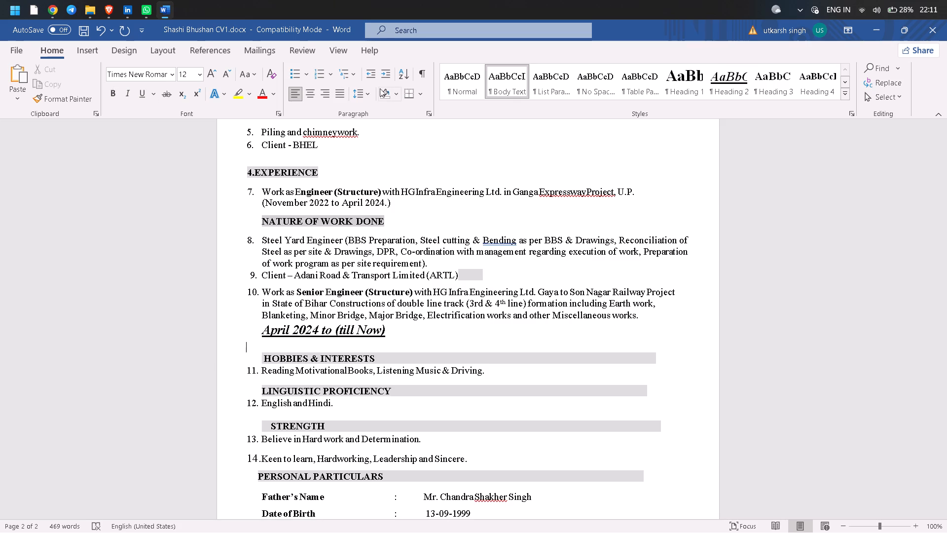
left_click(304, 71)
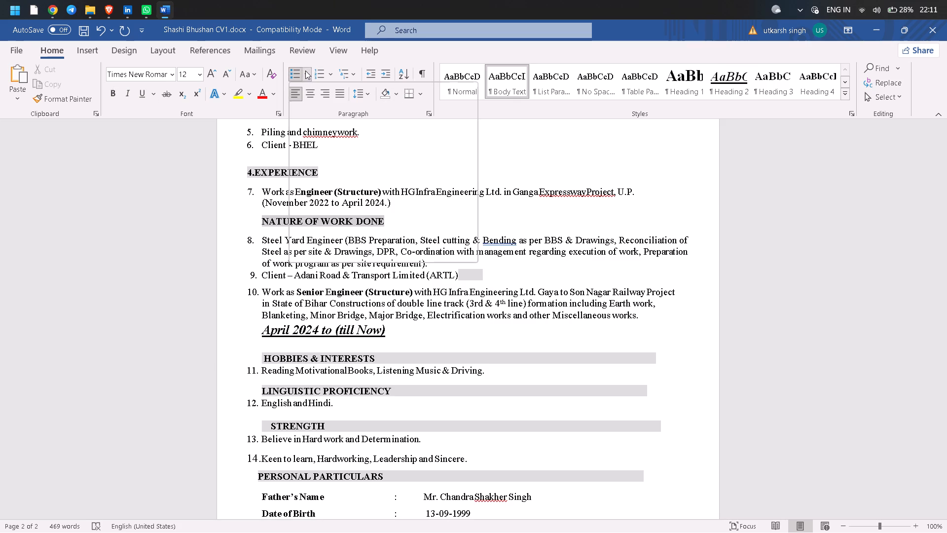
left_click(329, 123)
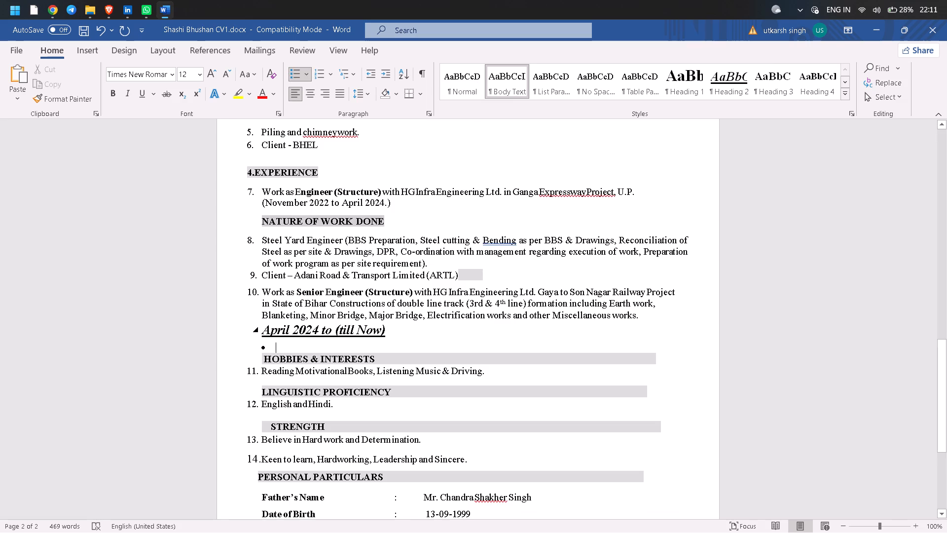
left_click(333, 220)
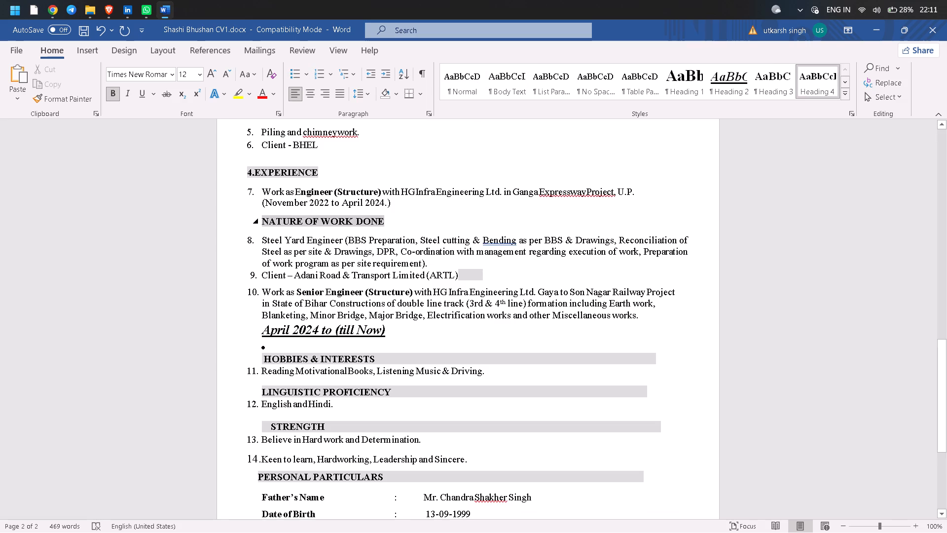
left_click(265, 348)
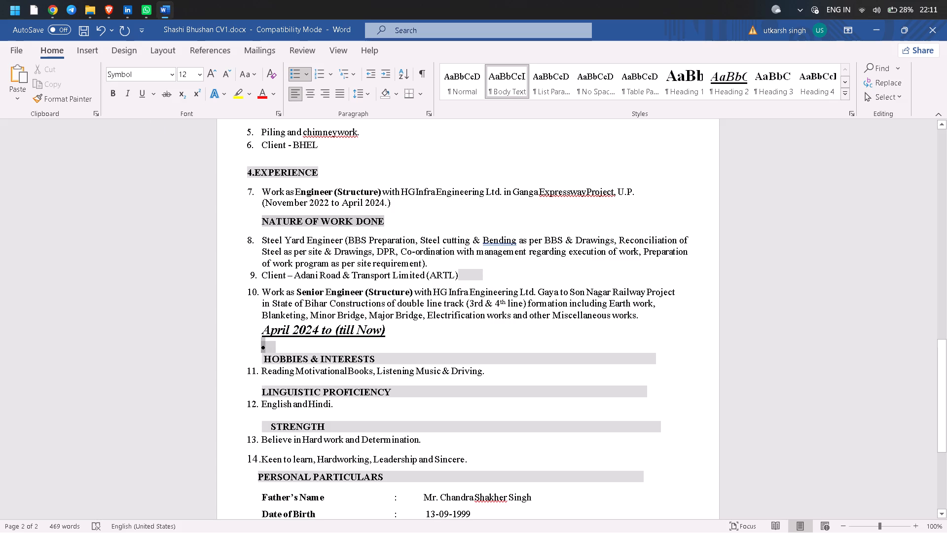
Enter CLIENT in bold on the bulleted line beneath the April 2024 date line.
left_click(282, 345)
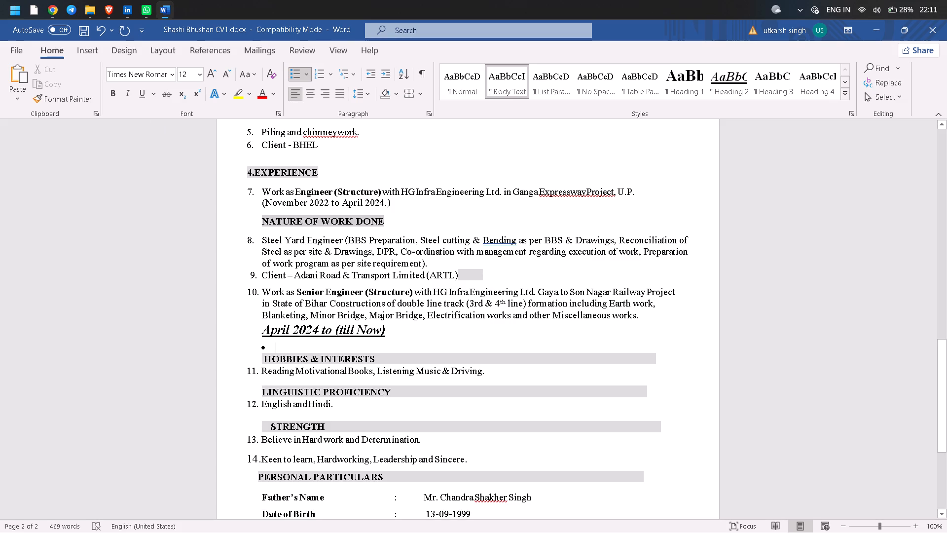
left_click(110, 90)
type("CL")
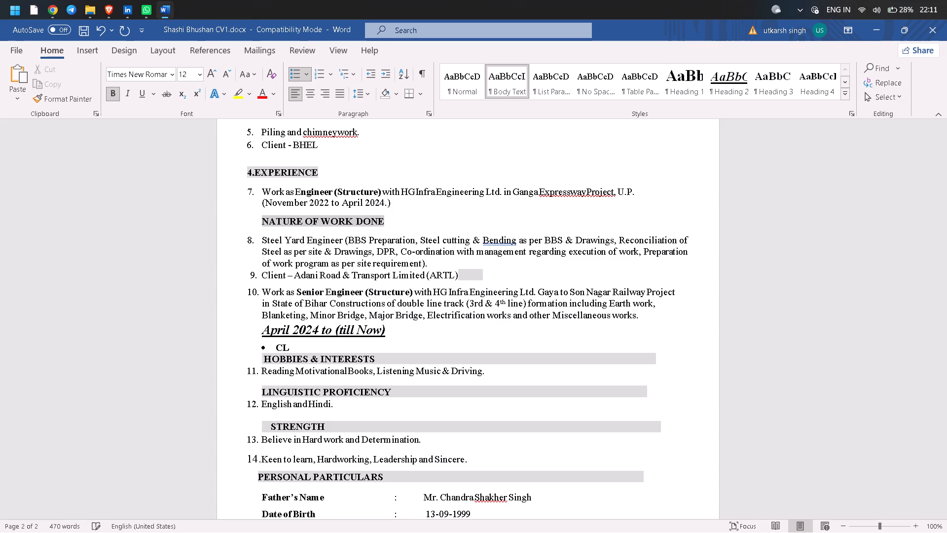
type("IN")
key("t")
key("BackSpace")
key("BackSpace")
key("n")
key("e")
key("BackSpace")
key("BackSpace")
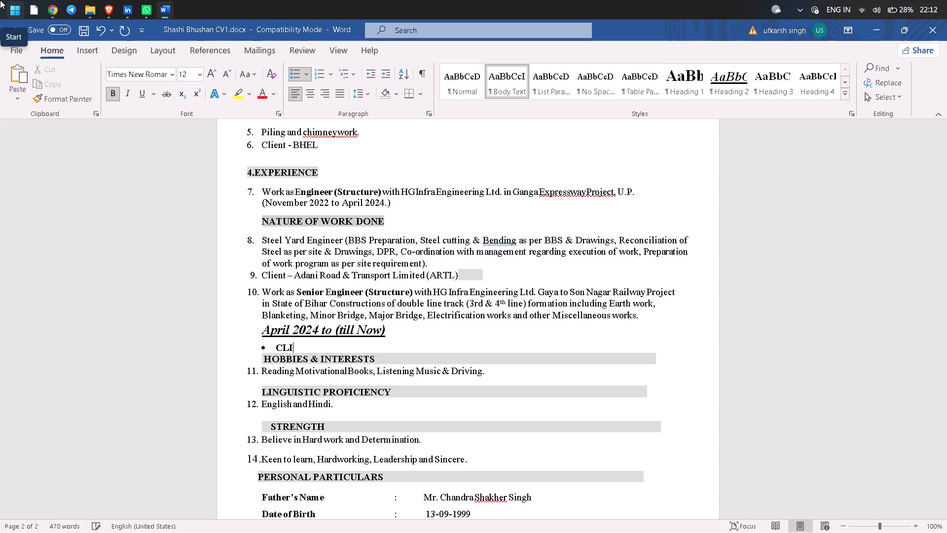
type("ENT")
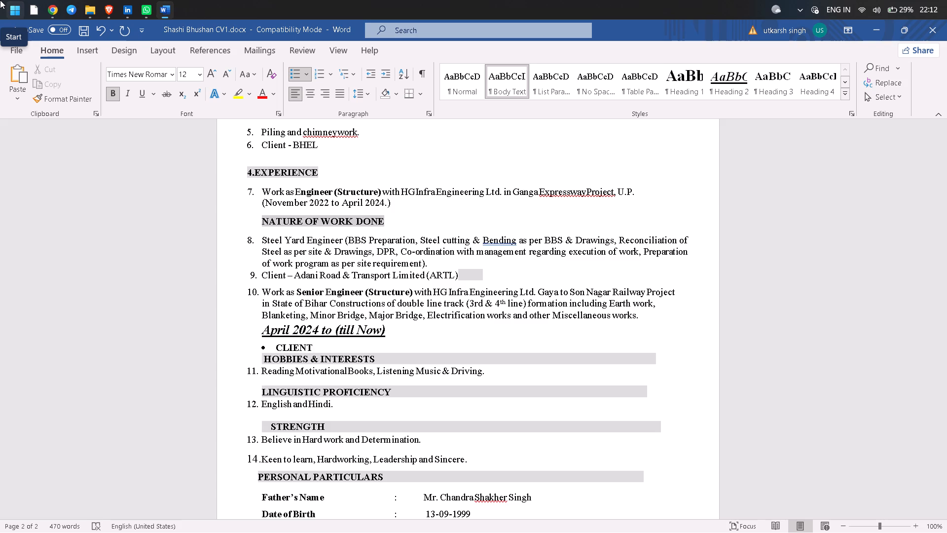
Add an unbulleted line below CLIENT, flush with the bullet, and begin its text with R.
key("Return")
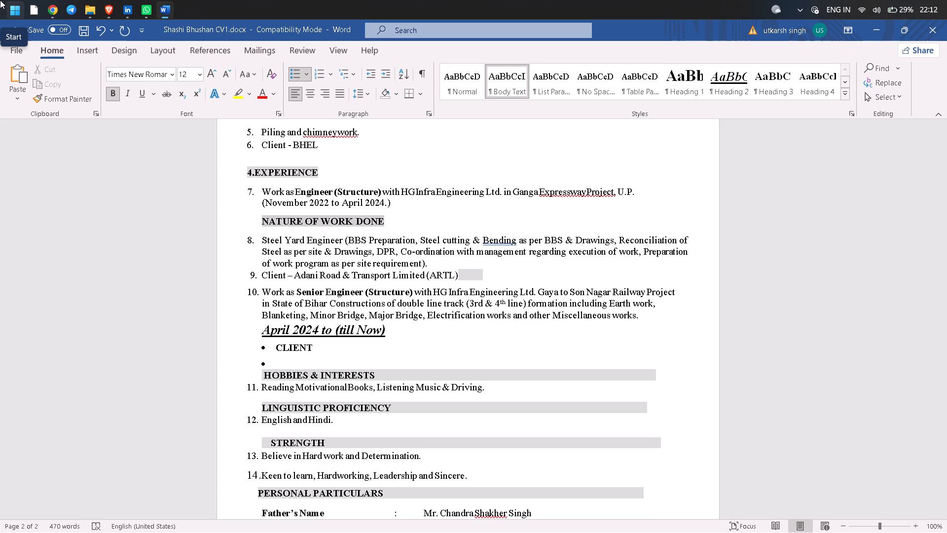
key("BackSpace")
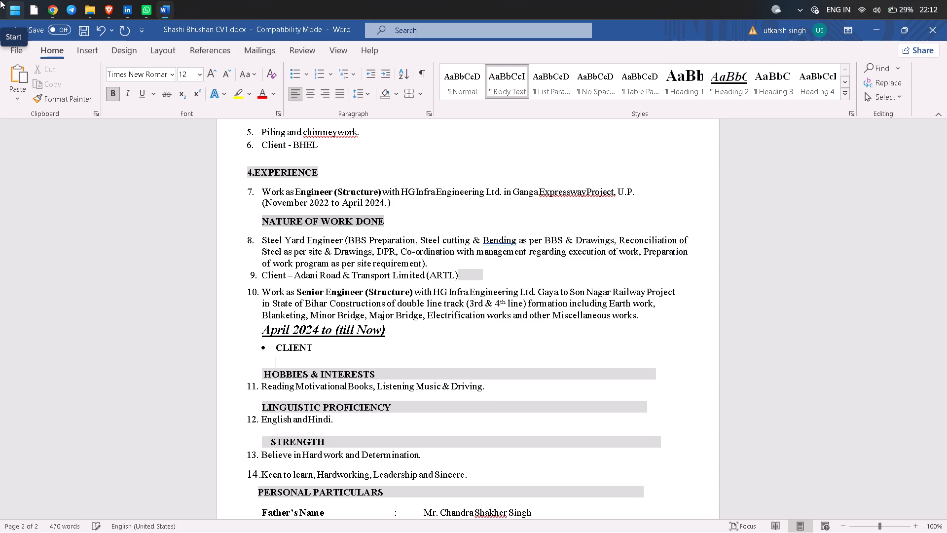
key("BackSpace")
key("r")
key("period")
key("BackSpace")
Switch from the CV document to another open window.
key("alt+Tab")
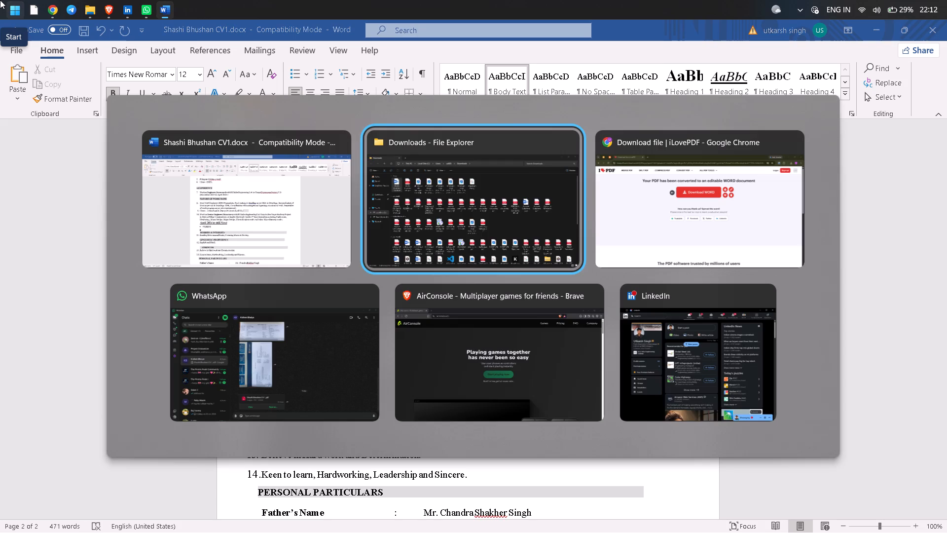
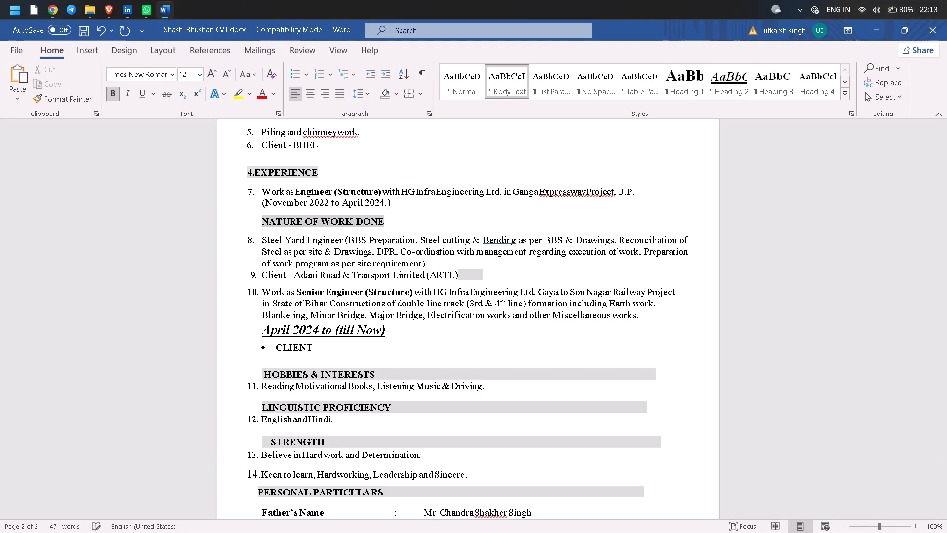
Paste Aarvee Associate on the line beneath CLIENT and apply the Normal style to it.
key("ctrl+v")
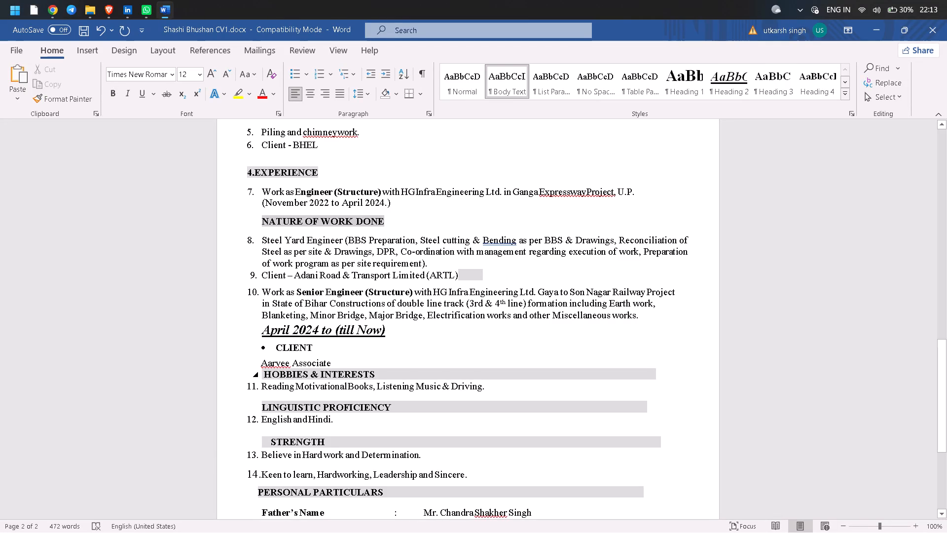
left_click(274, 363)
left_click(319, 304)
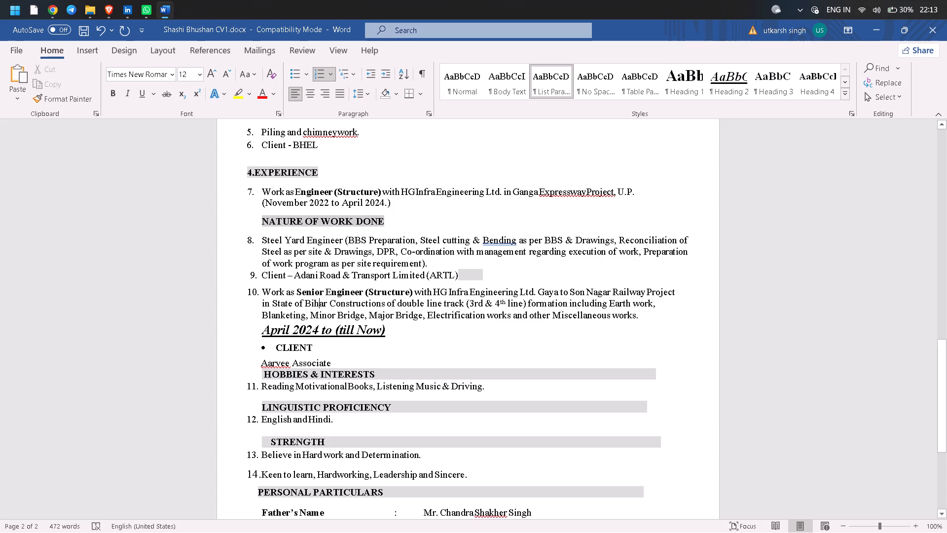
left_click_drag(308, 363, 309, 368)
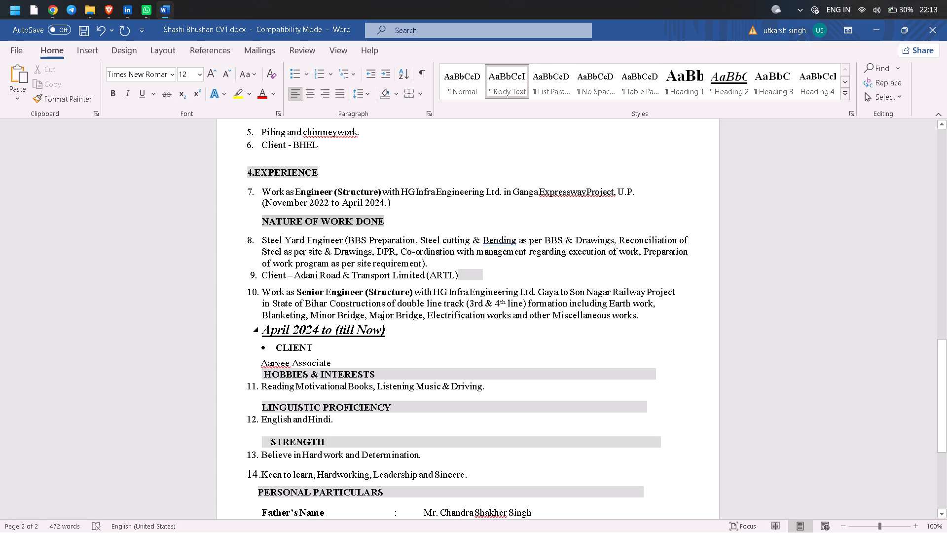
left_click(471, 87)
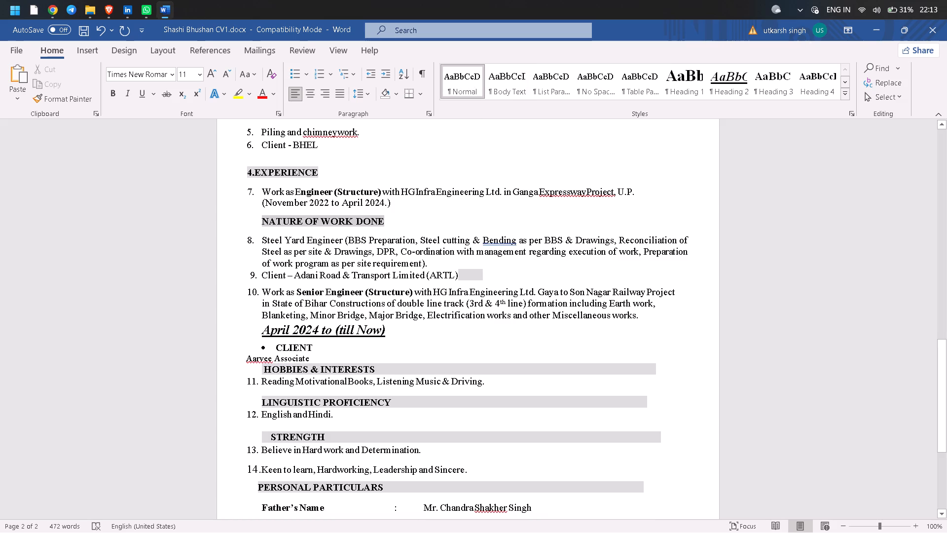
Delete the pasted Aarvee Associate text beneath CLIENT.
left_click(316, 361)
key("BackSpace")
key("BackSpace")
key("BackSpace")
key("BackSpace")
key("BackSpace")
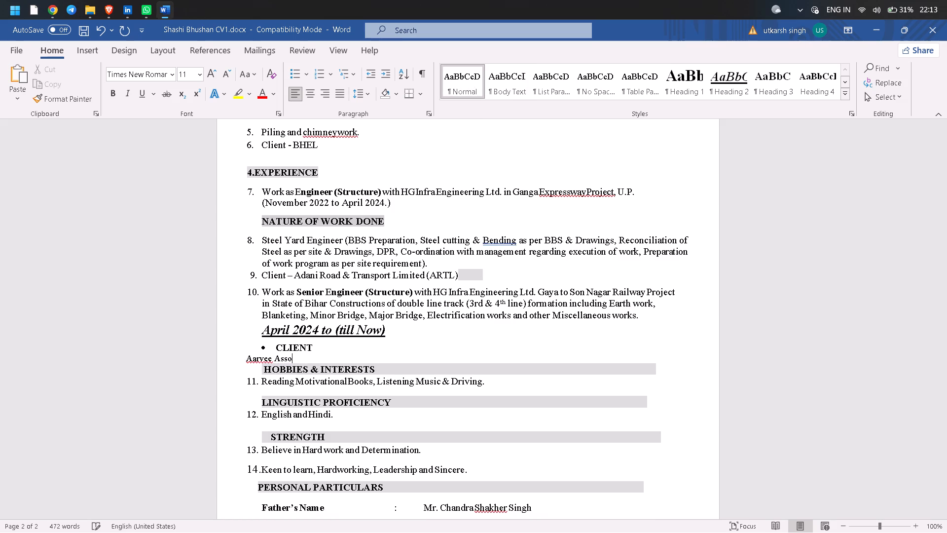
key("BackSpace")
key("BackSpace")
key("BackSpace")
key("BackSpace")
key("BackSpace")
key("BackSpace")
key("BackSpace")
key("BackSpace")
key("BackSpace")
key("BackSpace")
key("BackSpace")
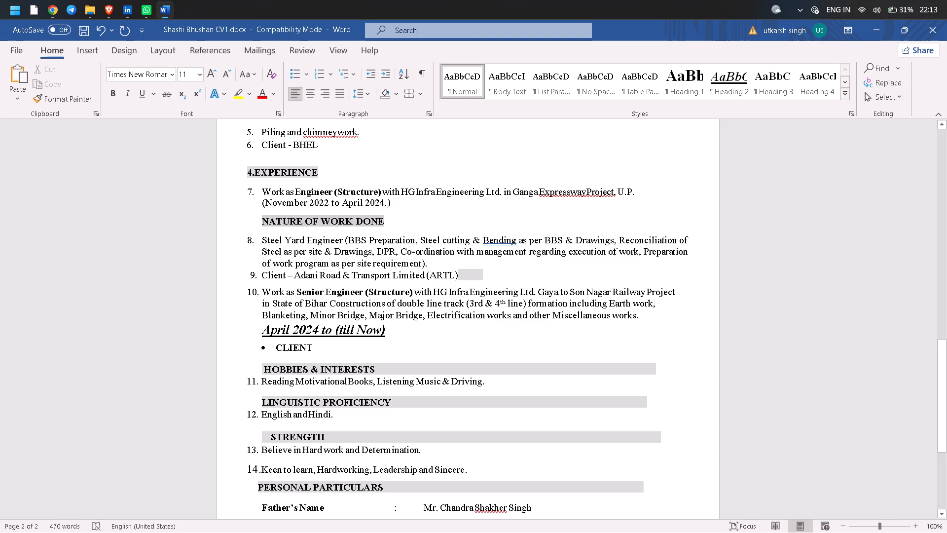
Add an unbulleted line directly below CLIENT, flush with the bullet, and enter Aarvee Associate on it.
left_click(321, 346)
key("Return")
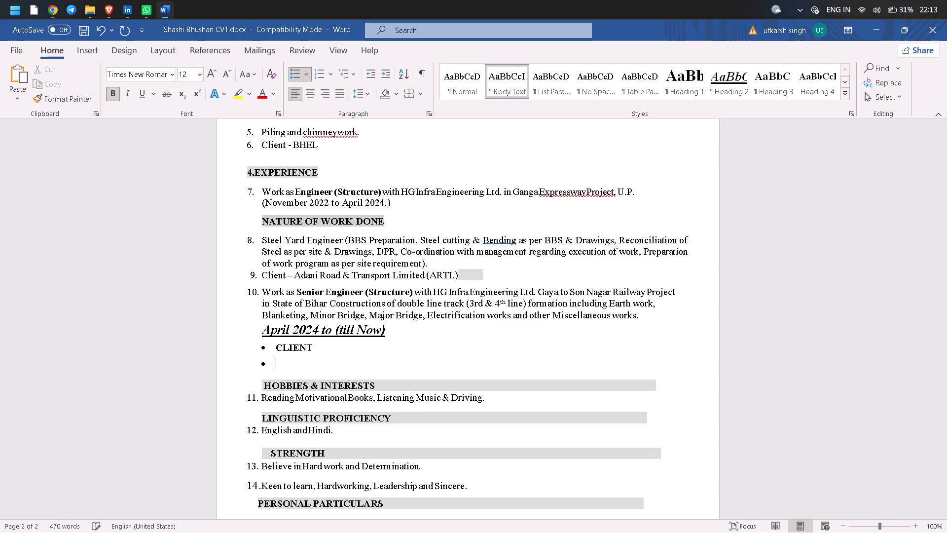
key("BackSpace")
key("BackSpace")
key("BackSpace")
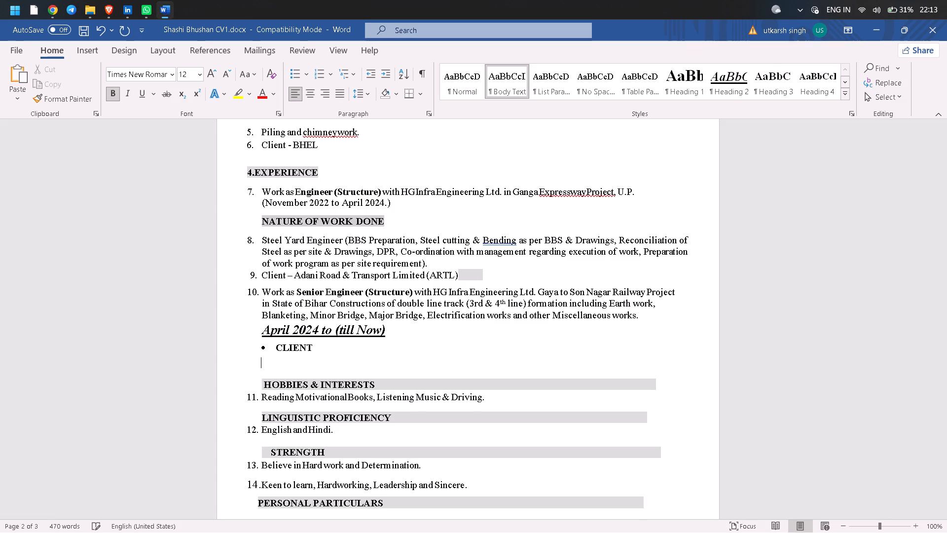
key("BackSpace")
key("BackSpace")
key("Return")
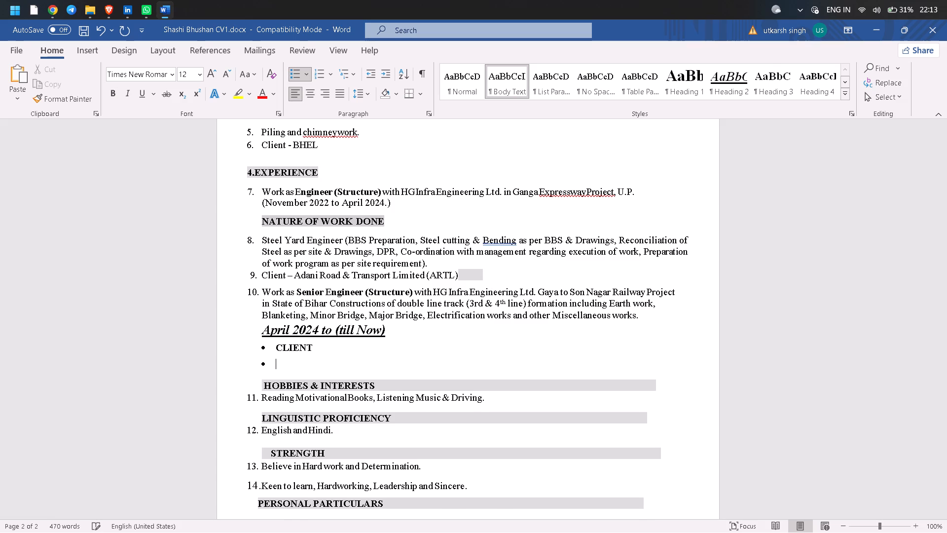
key("BackSpace")
key("BackSpace")
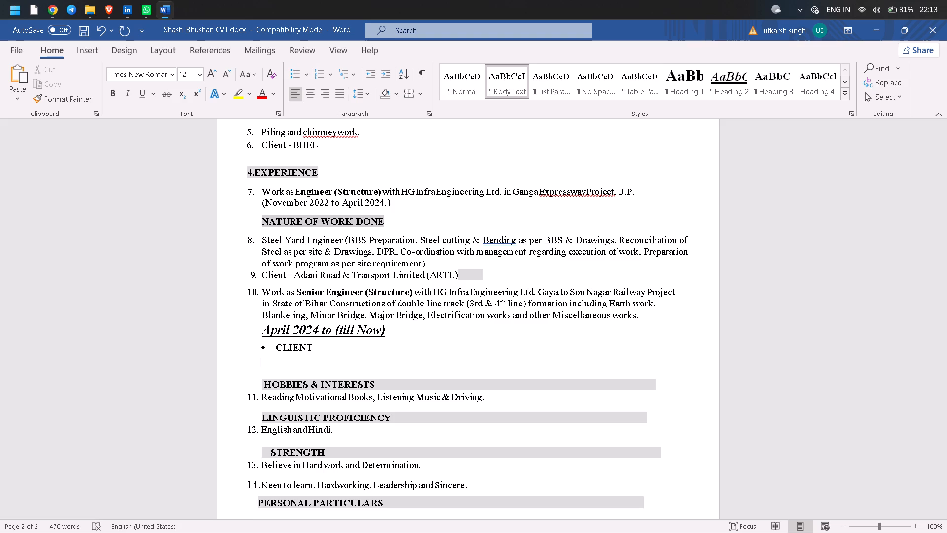
key("a")
type("vee")
key("space")
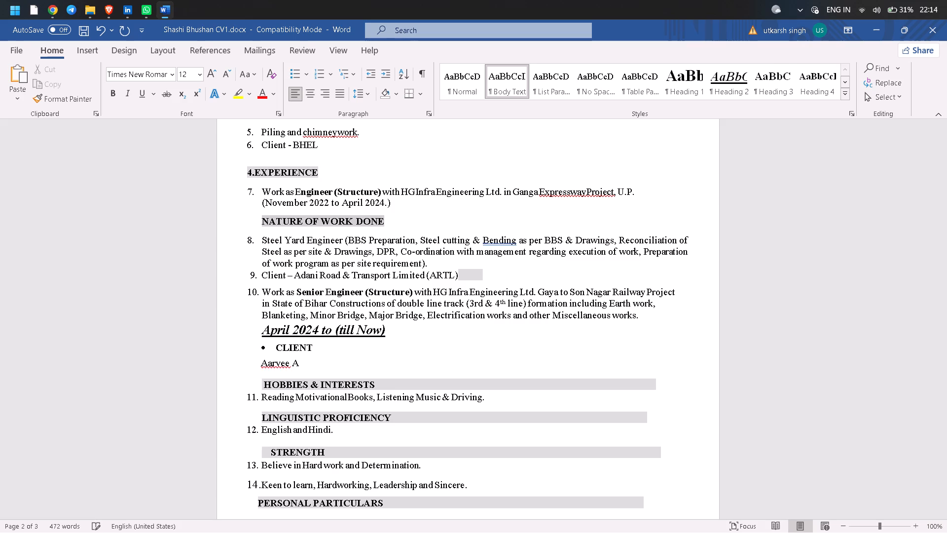
type("ssoc")
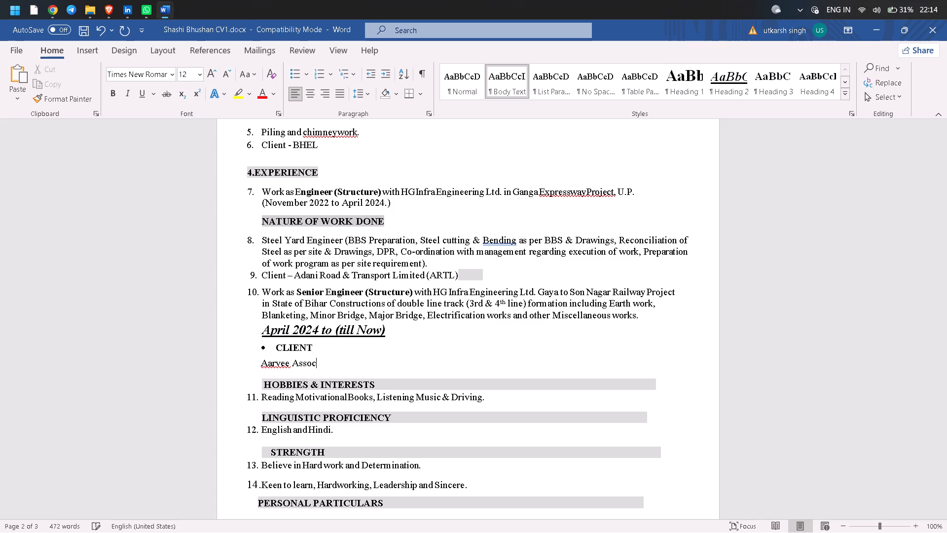
key("i")
type("ate")
Look through the whole CV from the title to the signature line to check its layout and page breaks.
scroll(336, 89, "down", 2)
scroll(363, 245, "up", 4)
scroll(363, 245, "down", 2)
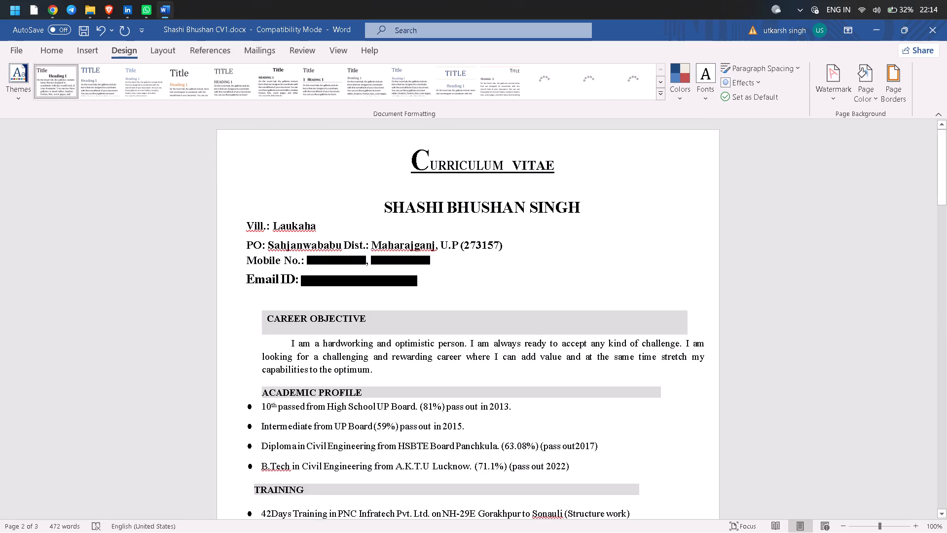
scroll(363, 245, "down", 2)
scroll(256, 215, "up", 3)
scroll(259, 213, "down", 5)
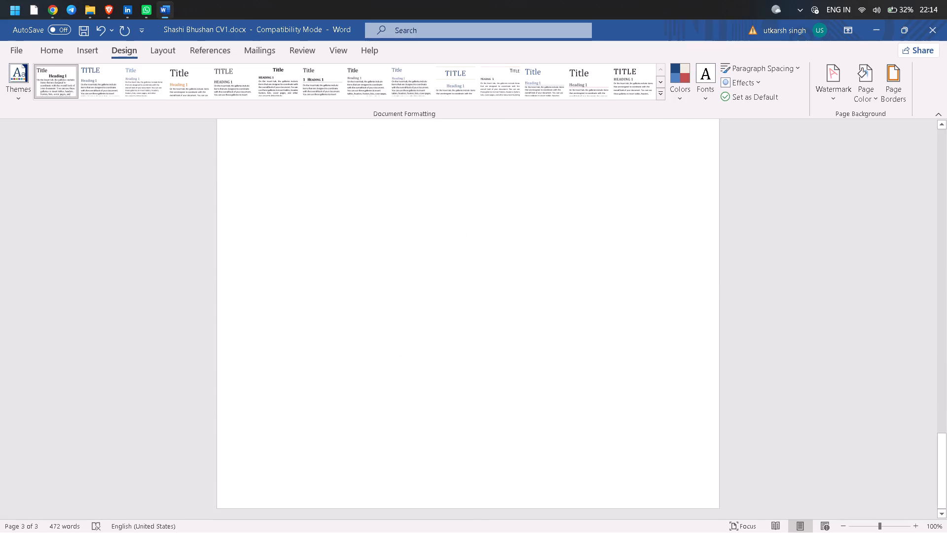
scroll(260, 209, "up", 1)
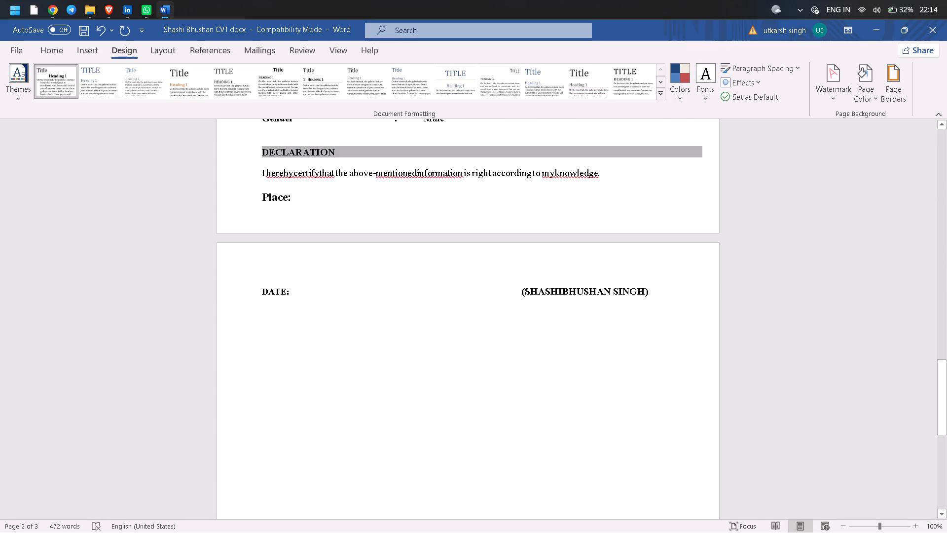
scroll(260, 209, "up", 6)
scroll(264, 207, "down", 6)
scroll(264, 207, "up", 3)
scroll(264, 207, "down", 2)
scroll(264, 207, "up", 2)
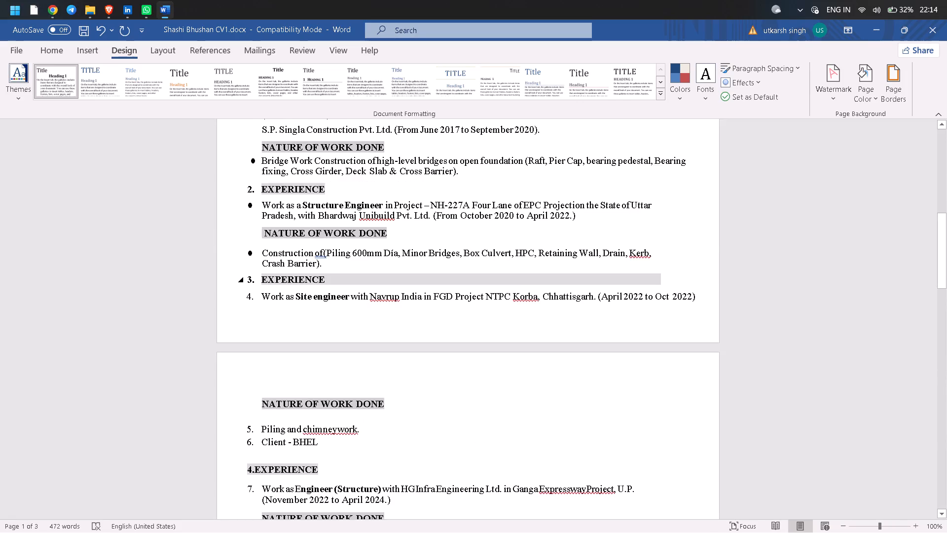
scroll(286, 352, "up", 3)
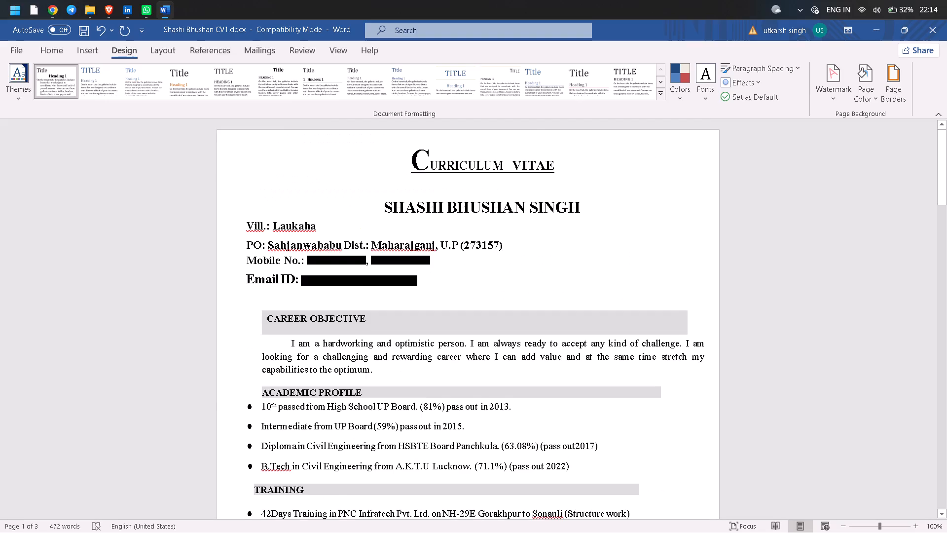
scroll(286, 352, "down", 3)
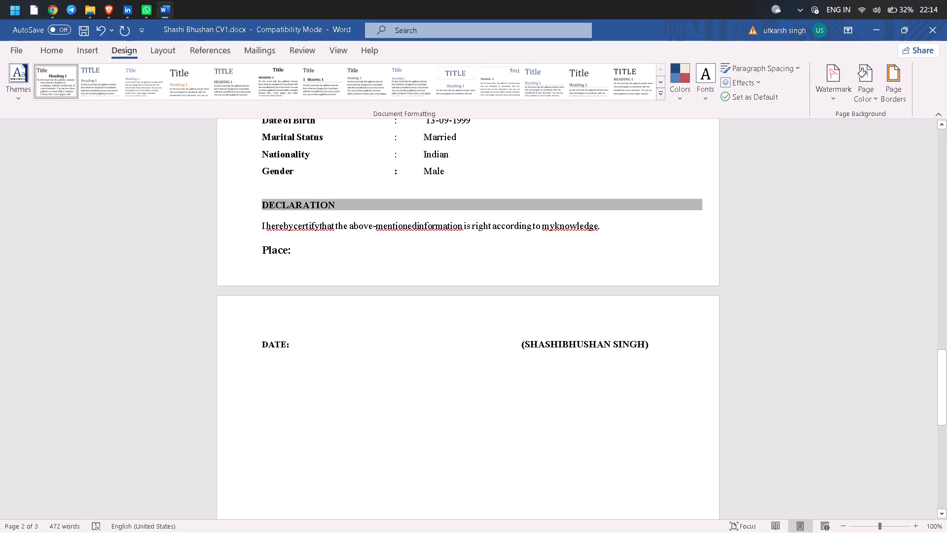
Remove the blank line between the Gender row and the DECLARATION heading.
left_click(278, 190)
key("BackSpace")
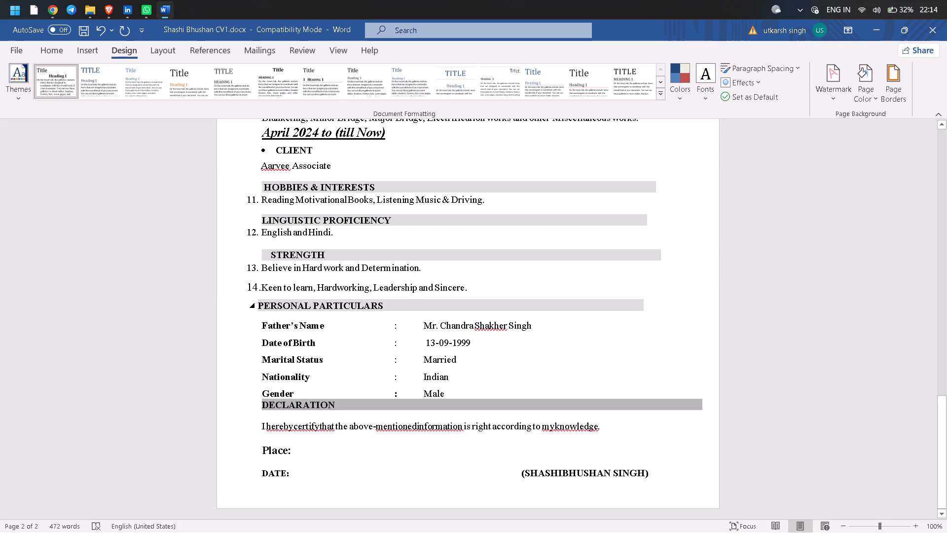
Insert the missing spaces in the declaration sentence: "I hereby certify that the above-mentioned information is right according to my knowledge.".
scroll(421, 310, "down", 1)
left_click(556, 425)
key("space")
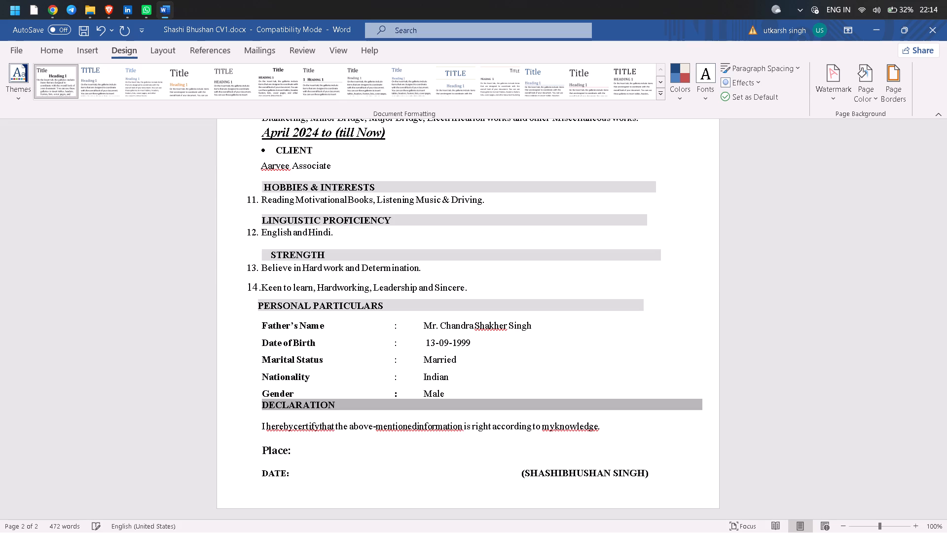
left_click(417, 428)
key("space")
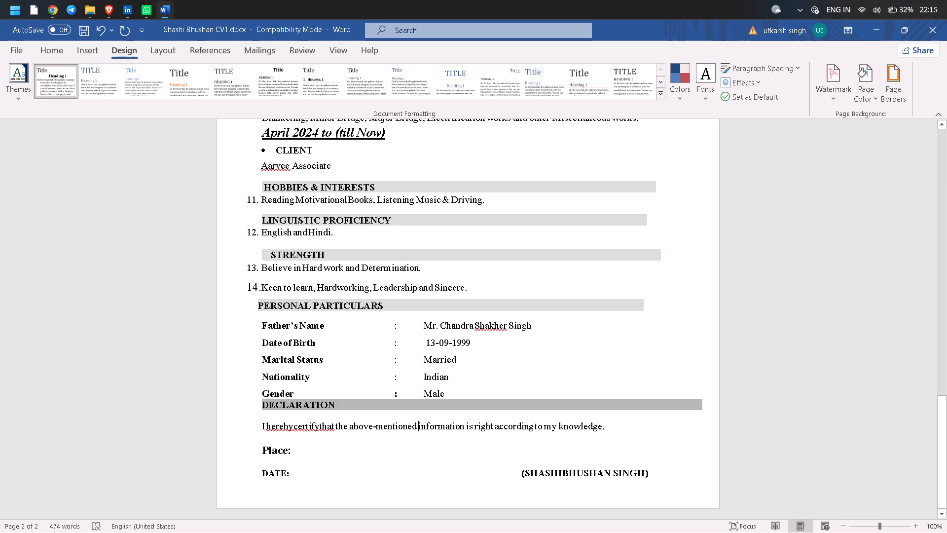
left_click_drag(272, 429, 278, 433)
left_click(263, 426)
key("space")
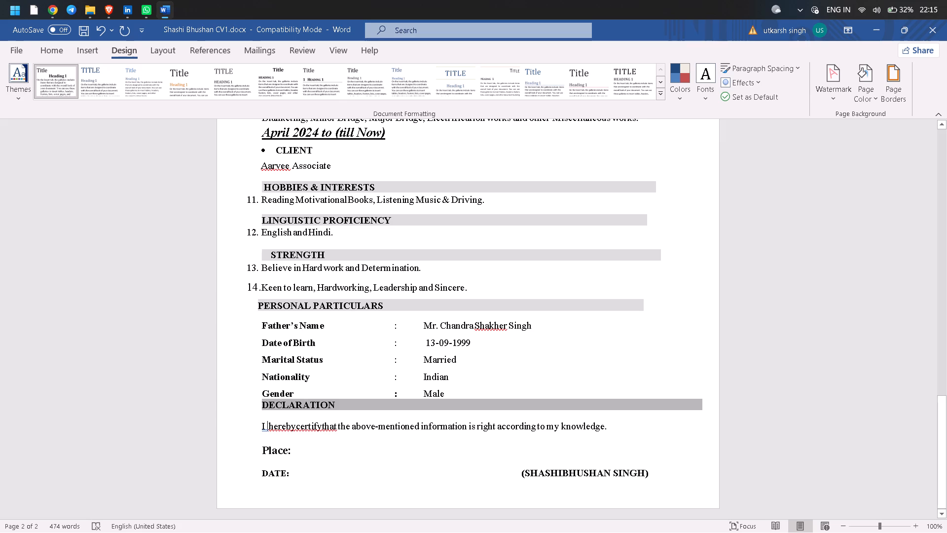
left_click(297, 428)
key("space")
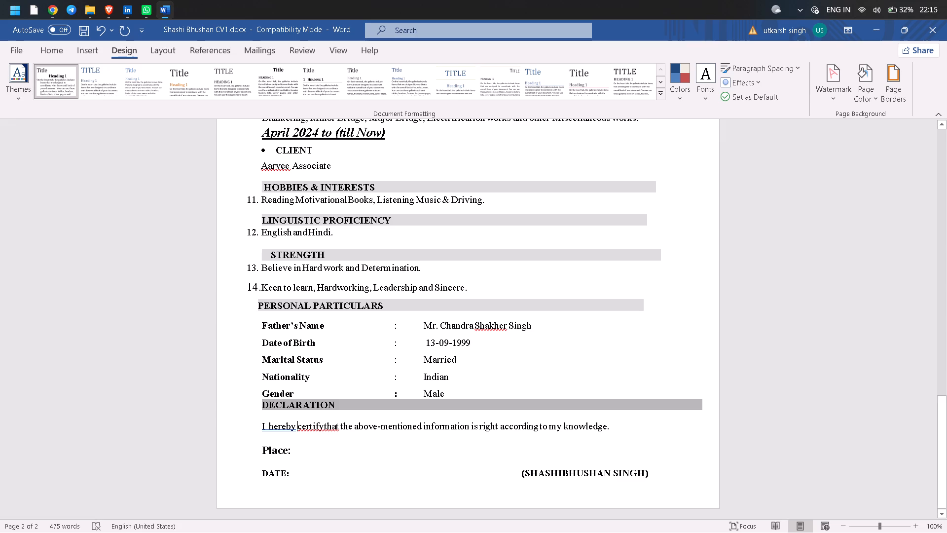
left_click(327, 419)
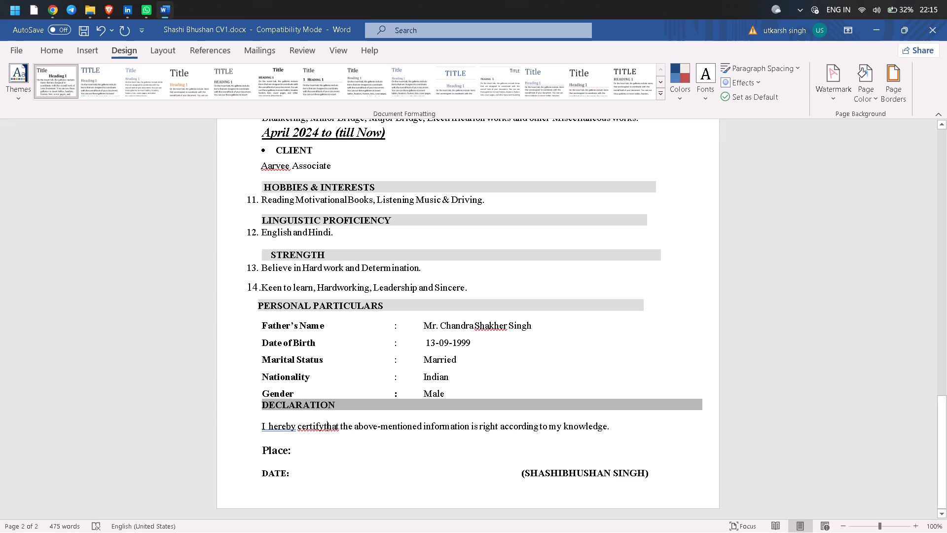
left_click(324, 423)
key("space")
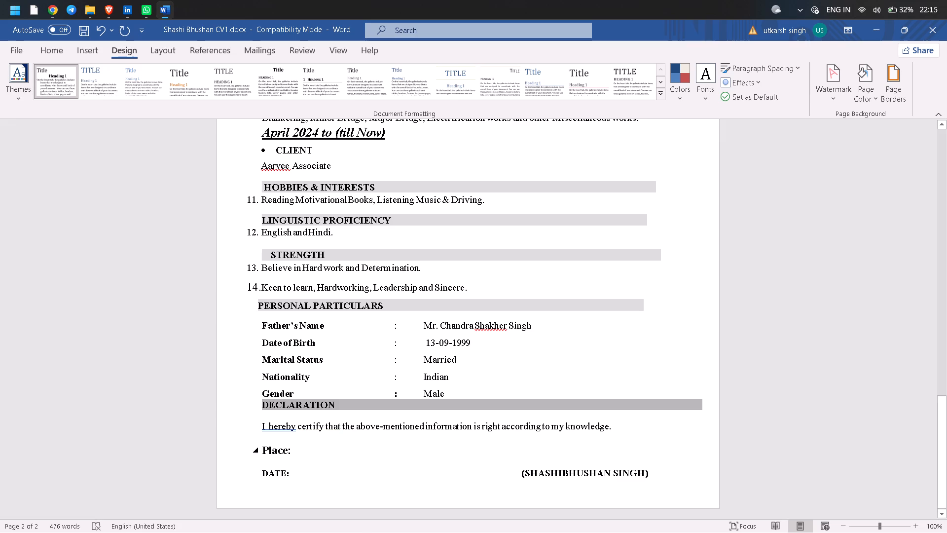
Save the CV document.
scroll(449, 406, "up", 1)
scroll(449, 406, "down", 4)
scroll(449, 406, "up", 6)
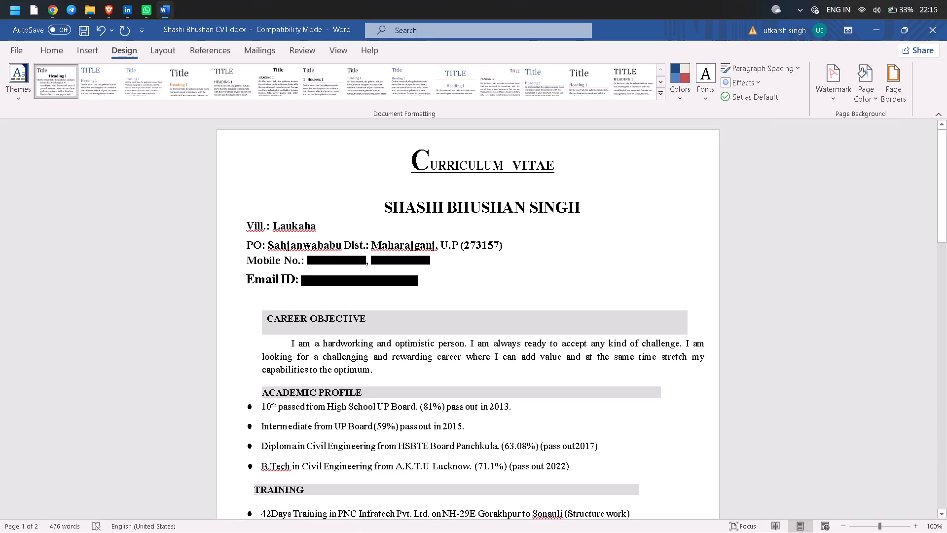
key("ctrl+s")
key("ctrl+s")
key("ctrl+s")
key("ctrl+s")
key("ctrl+s")
key("ctrl+s")
key("ctrl+s")
key("ctrl+s")
key("ctrl+s")
key("ctrl+s")
key("ctrl+s")
key("ctrl+s")
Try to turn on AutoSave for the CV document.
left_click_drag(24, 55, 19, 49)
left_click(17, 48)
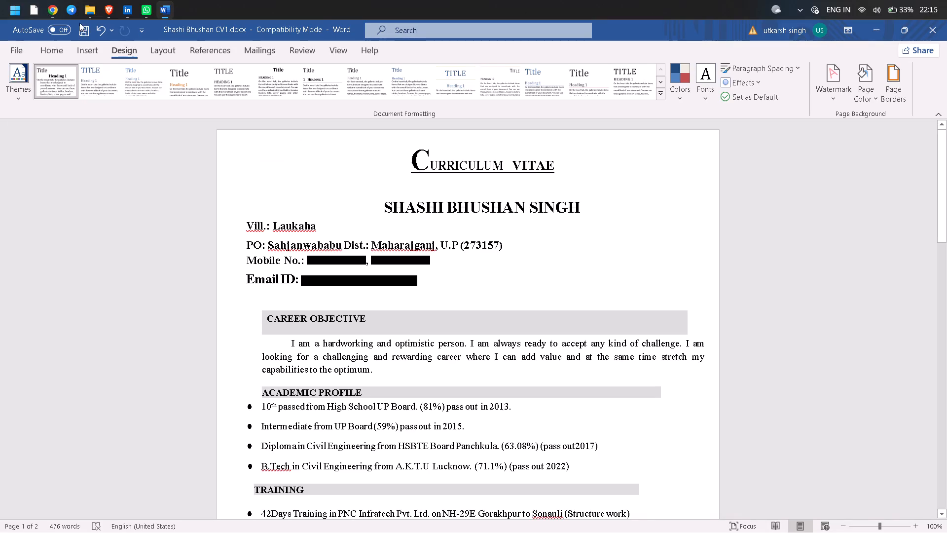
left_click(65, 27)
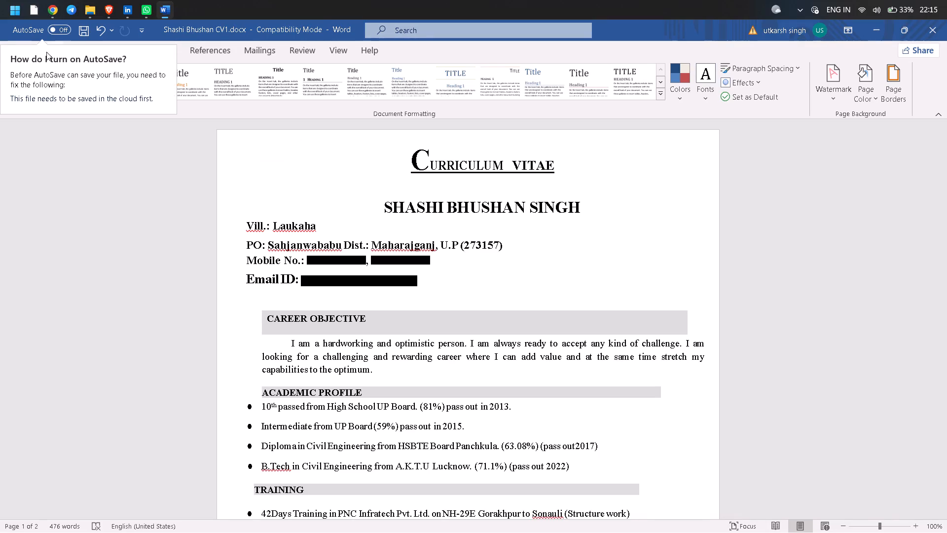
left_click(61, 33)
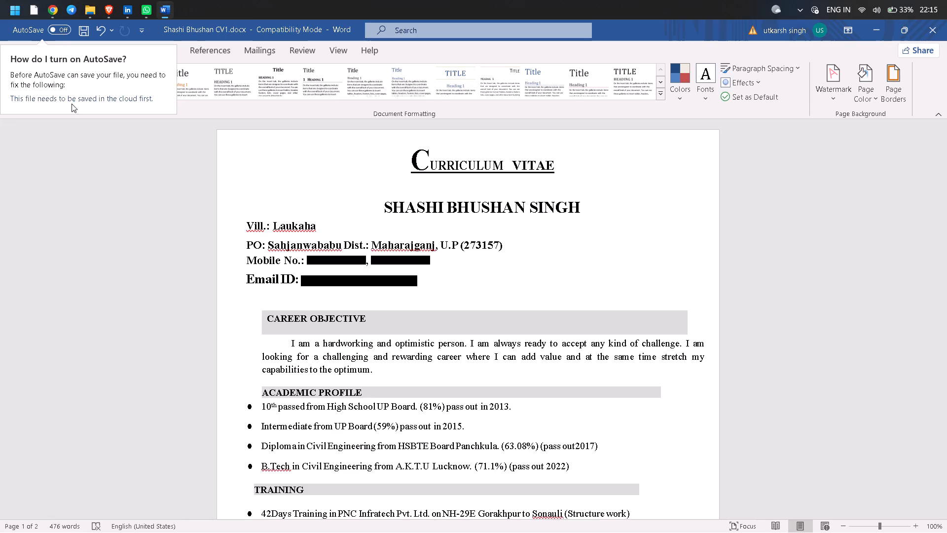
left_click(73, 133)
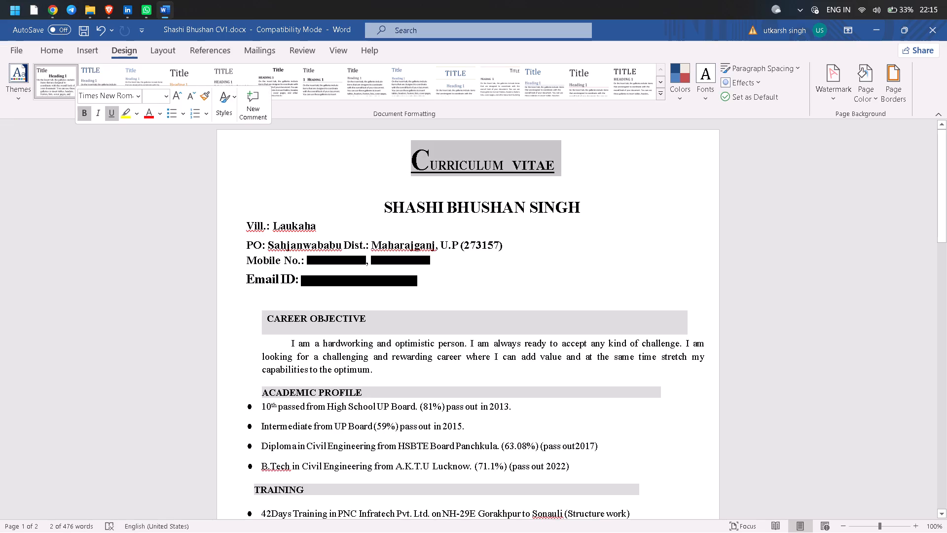
Save the CV to the Downloads folder under its existing name as a Word Document (*.docx), upgrading it to the newest file format.
left_click(16, 46)
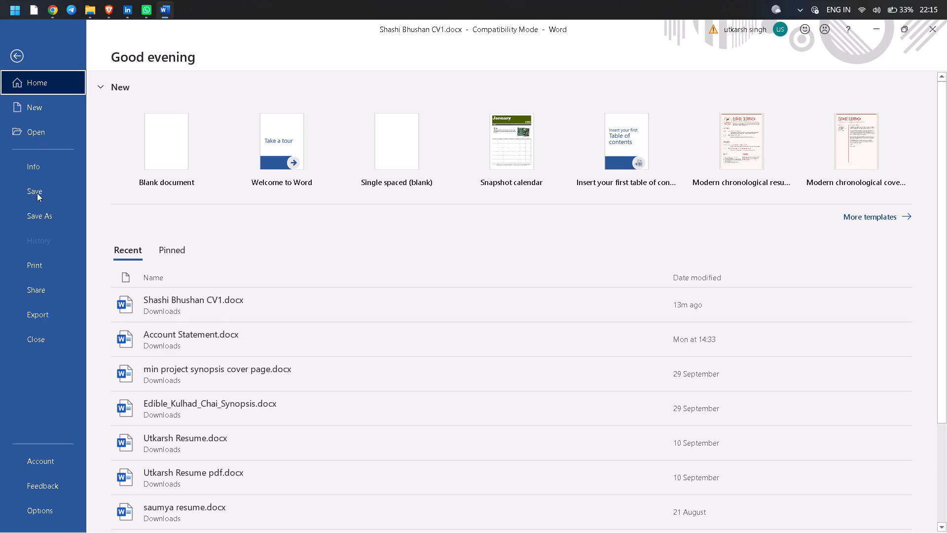
left_click(37, 211)
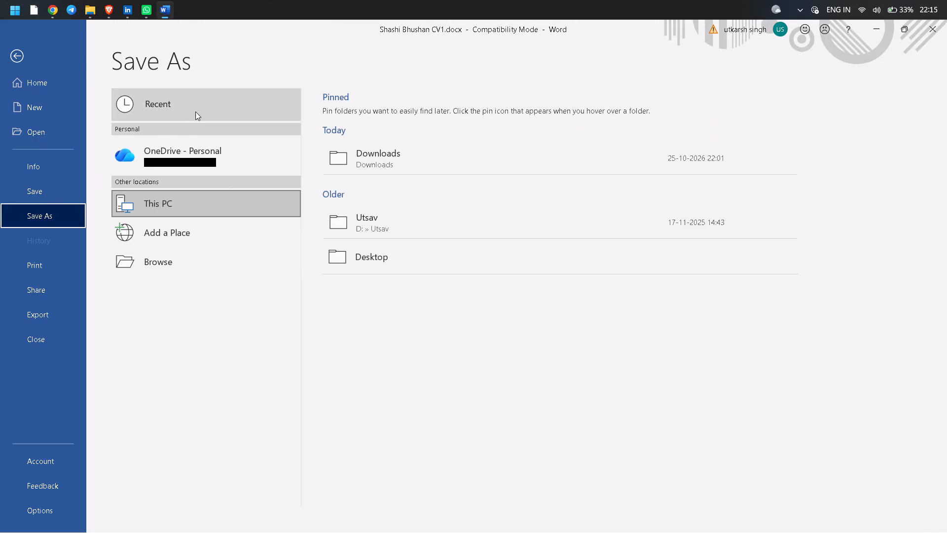
left_click(367, 160)
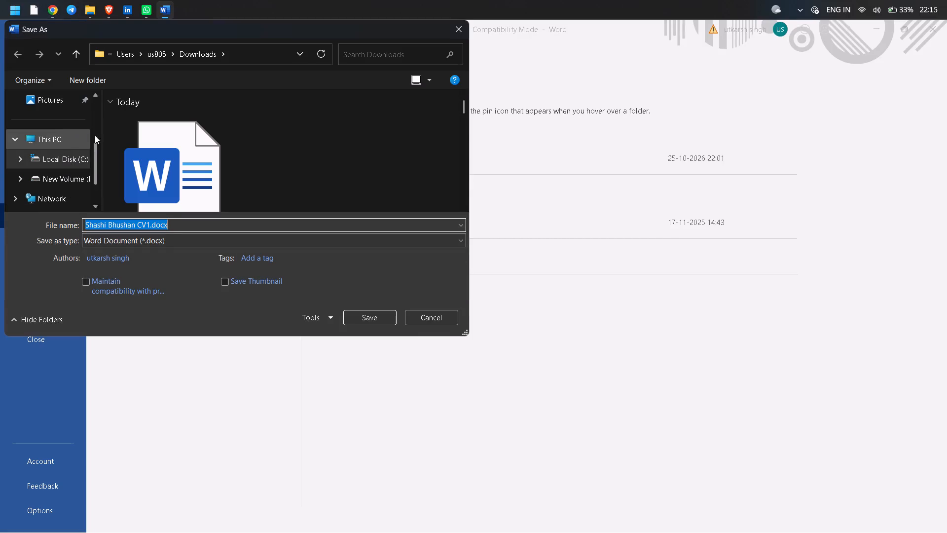
left_click_drag(98, 146, 106, 131)
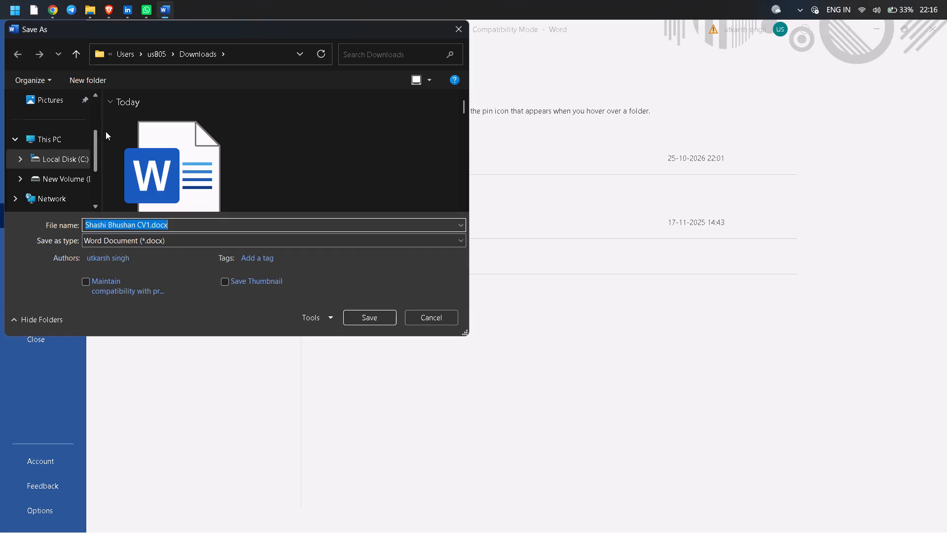
left_click_drag(106, 131, 114, 118)
left_click(76, 141)
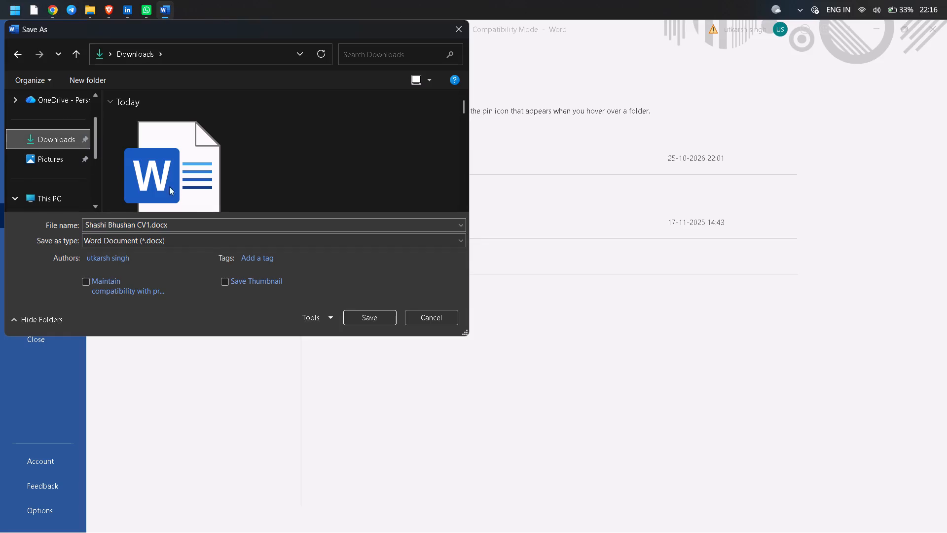
left_click(347, 314)
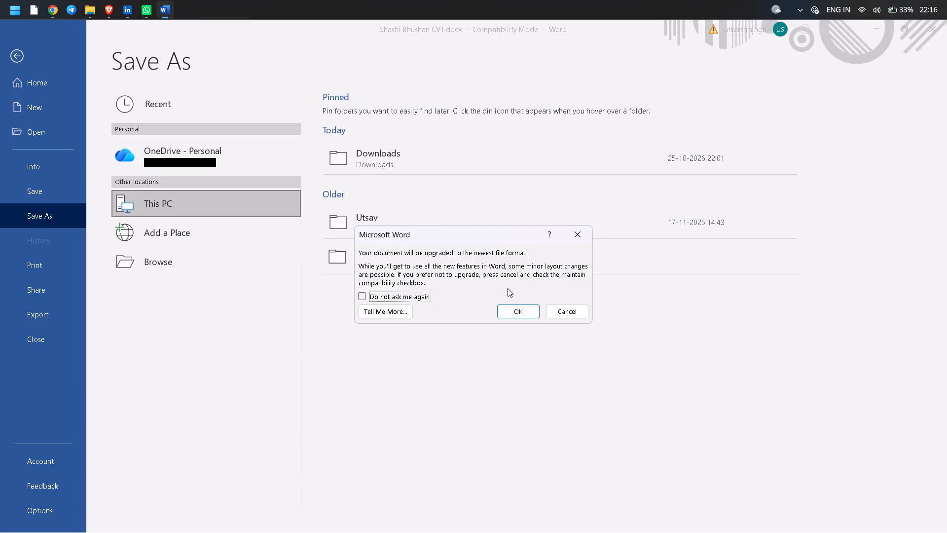
left_click(514, 307)
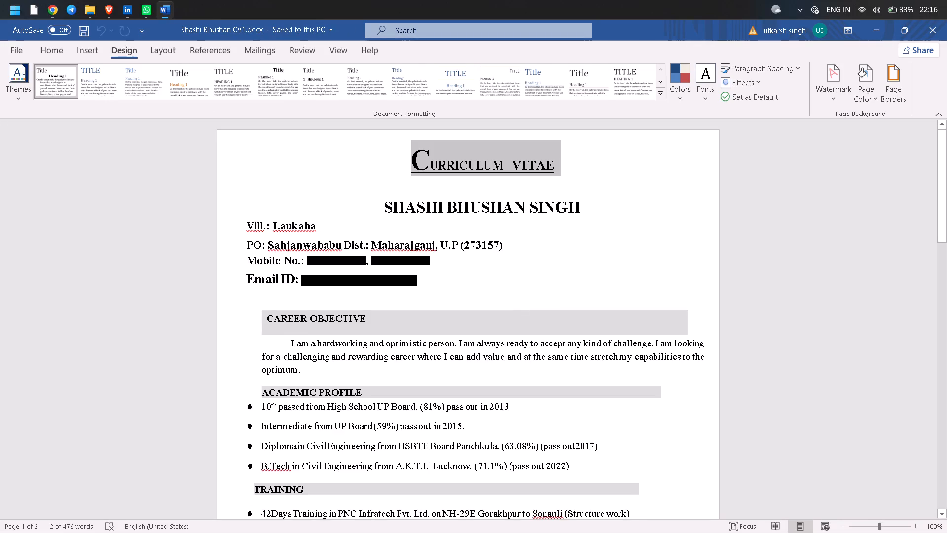
Start saving another copy of the CV with Save As.
left_click(33, 48)
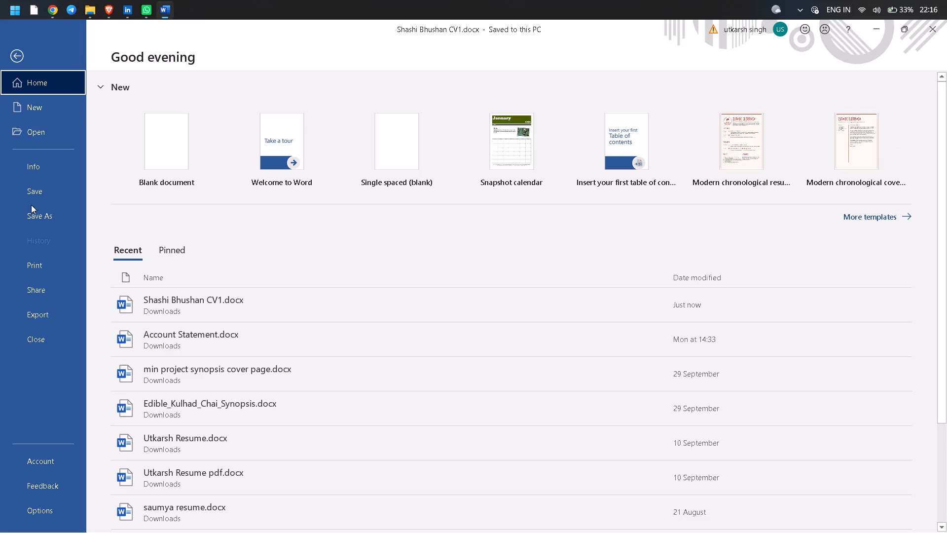
left_click(37, 212)
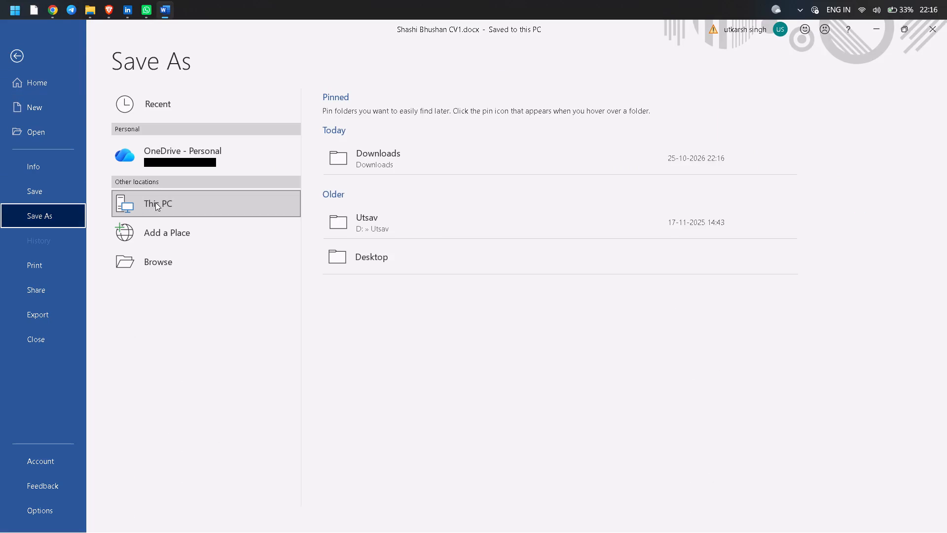
Save a copy of the CV to the Downloads folder under a newly entered file name as a Word Document (*.docx).
left_click(376, 163)
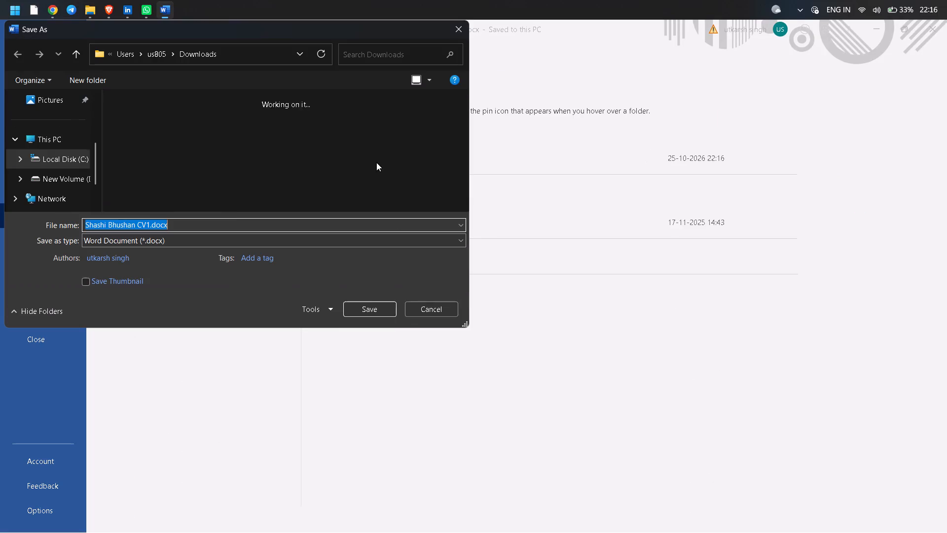
left_click(186, 227)
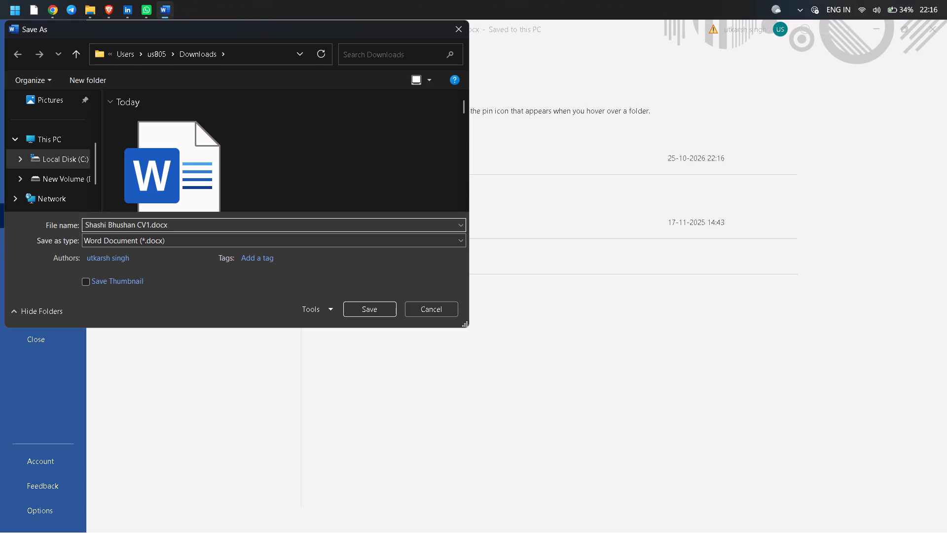
left_click(150, 226)
left_click(152, 227)
left_click(145, 229)
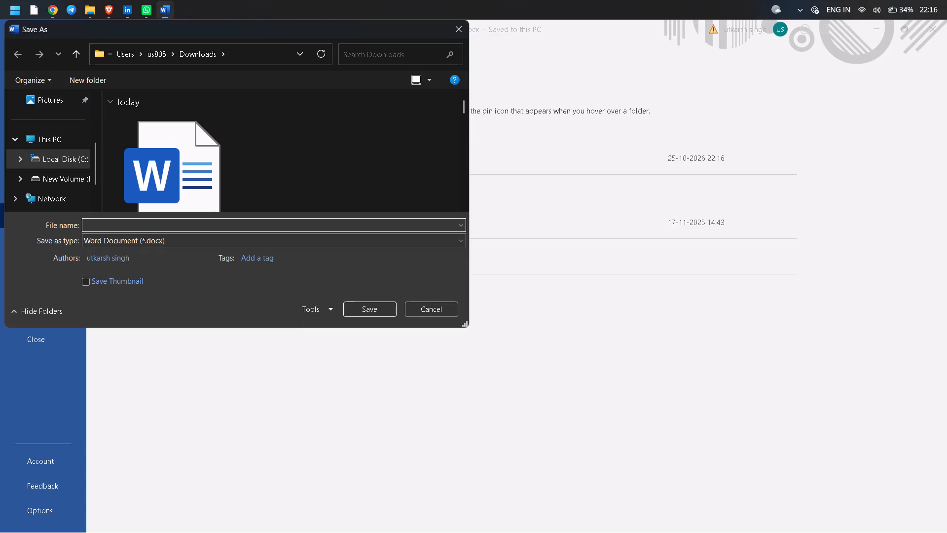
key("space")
left_click(362, 310)
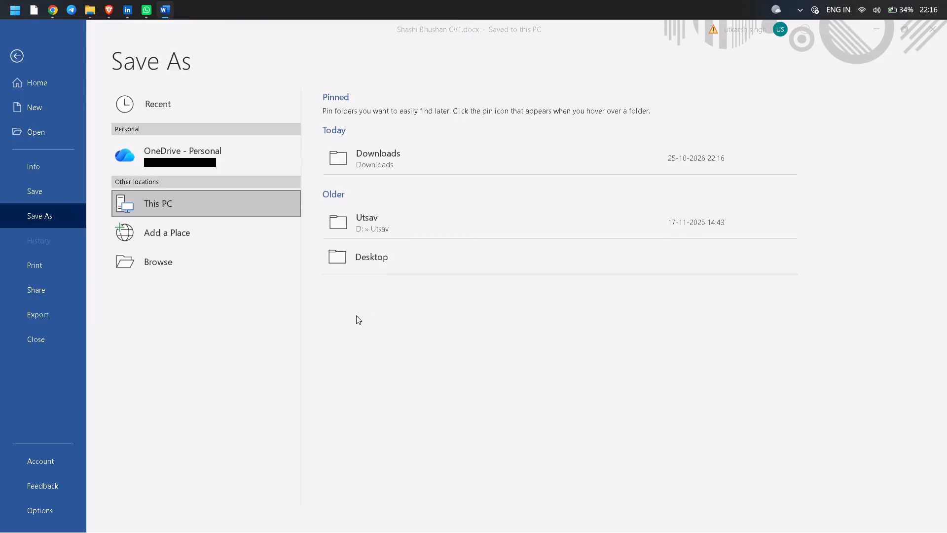
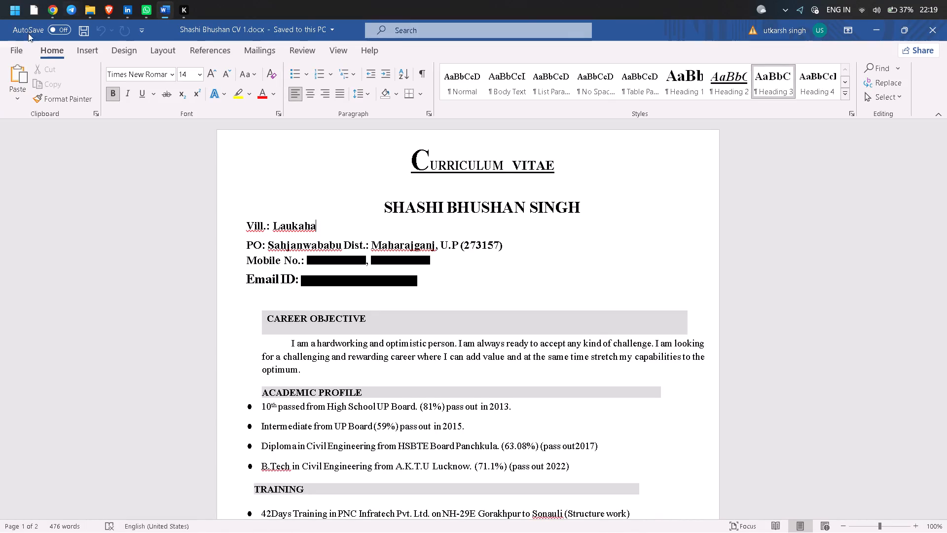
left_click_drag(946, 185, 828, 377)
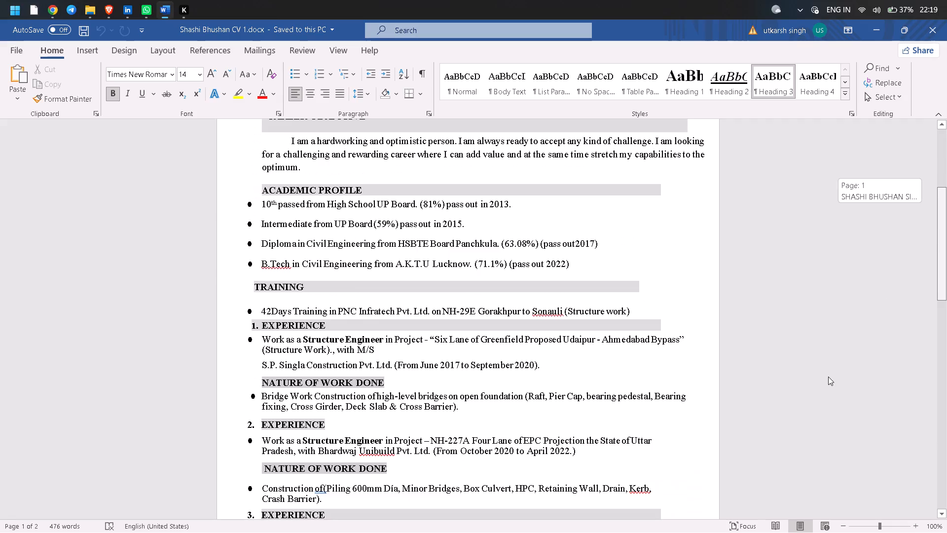
Replace the list number on the "Work as Site engineer" line under Experience 3 with a round bullet and decrease its indent one level.
left_click_drag(828, 377, 942, 329)
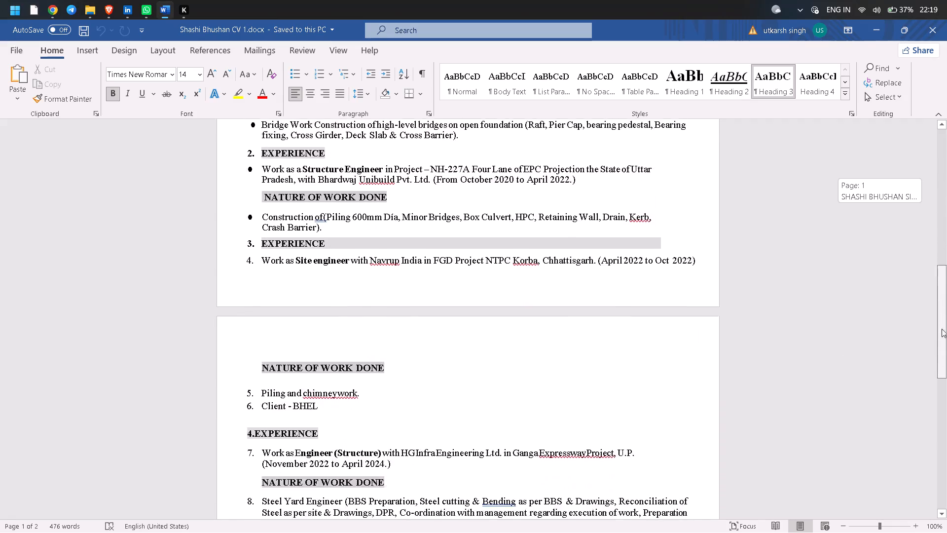
left_click_drag(942, 329, 946, 291)
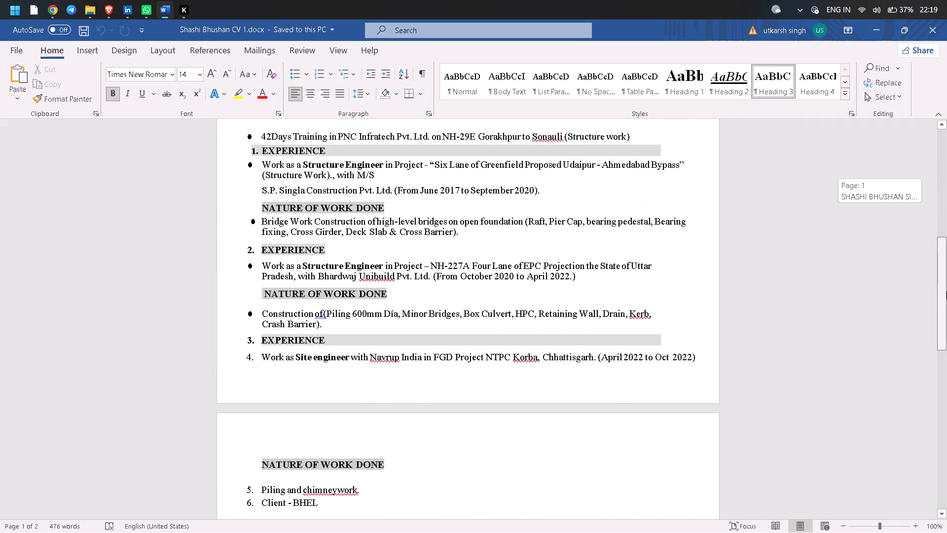
left_click_drag(946, 291, 945, 298)
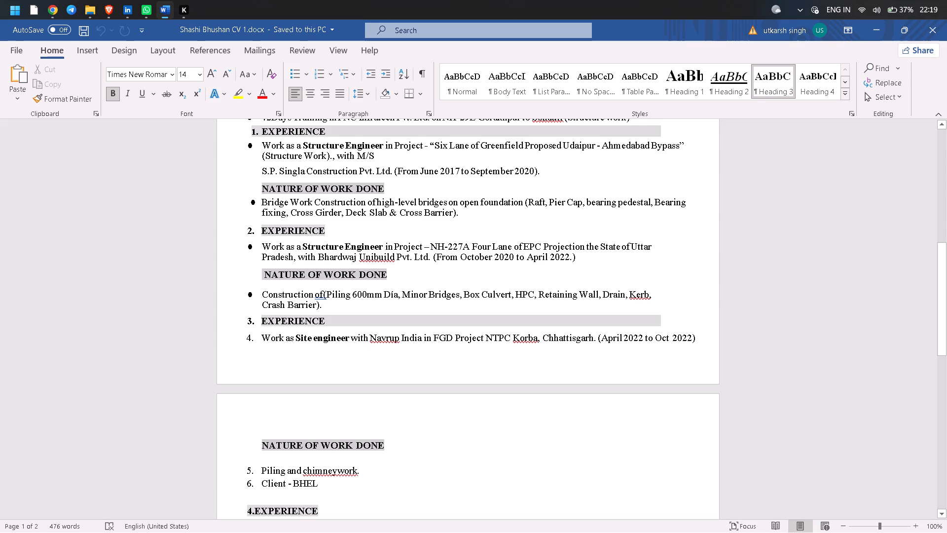
left_click(250, 342)
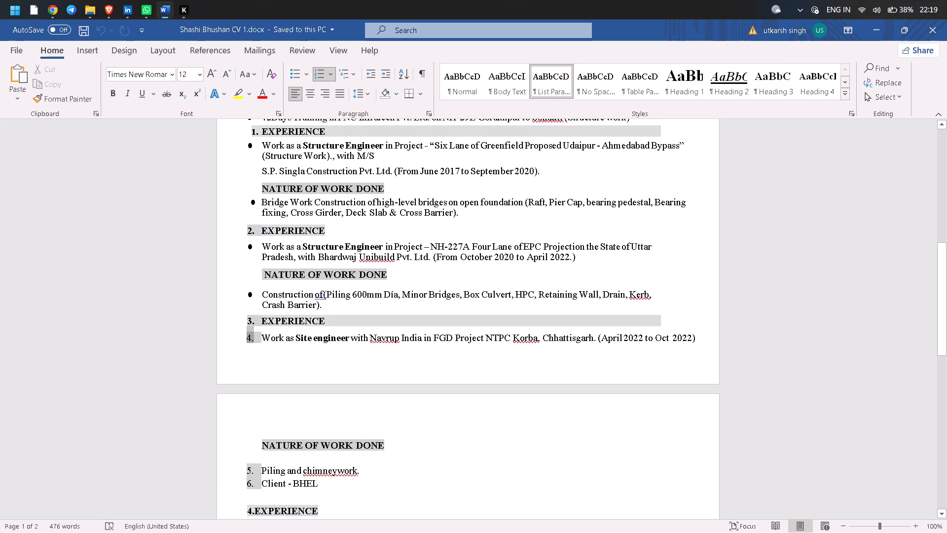
left_click(305, 78)
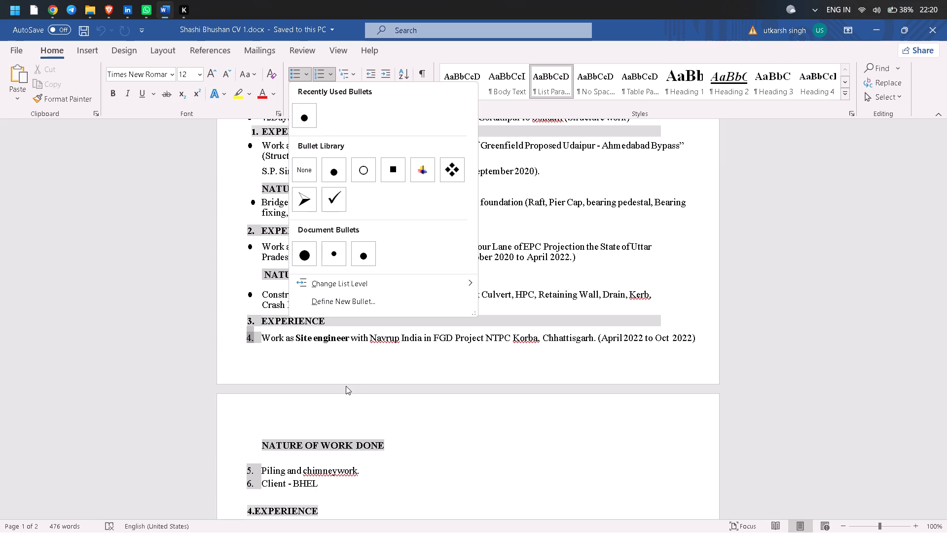
left_click(354, 375)
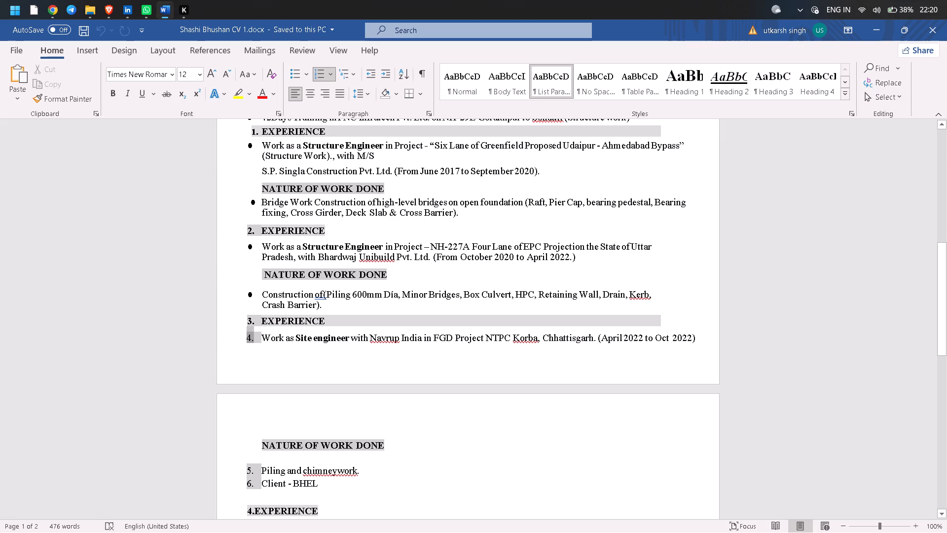
left_click(250, 335)
key("BackSpace")
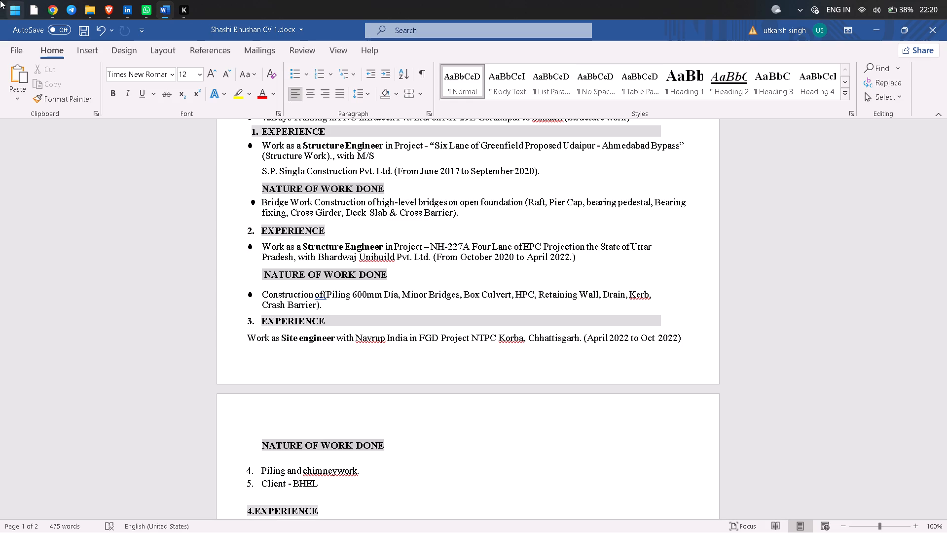
left_click(308, 76)
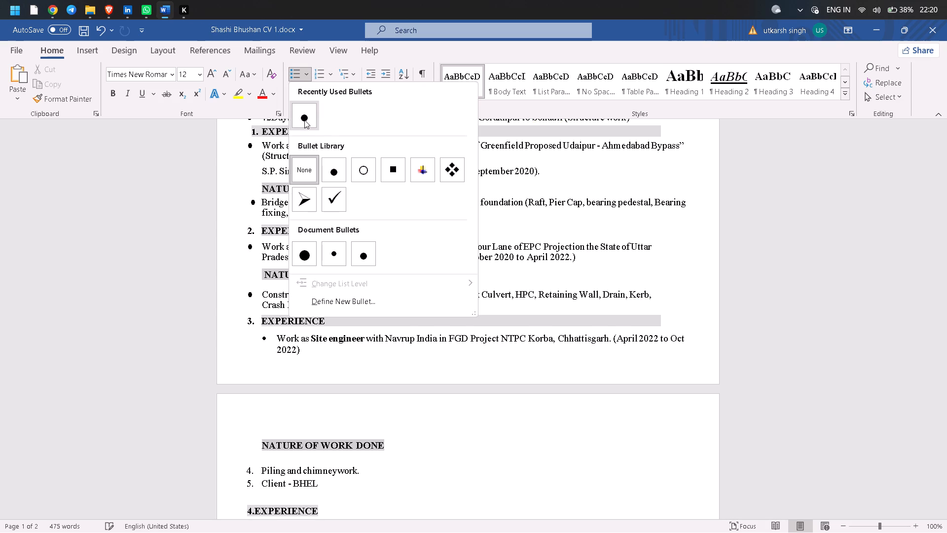
left_click(336, 168)
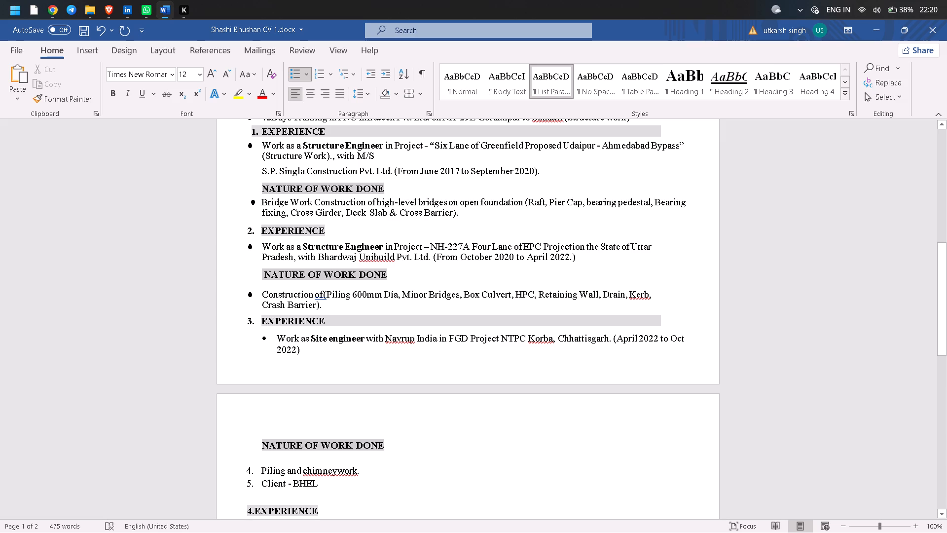
left_click(372, 76)
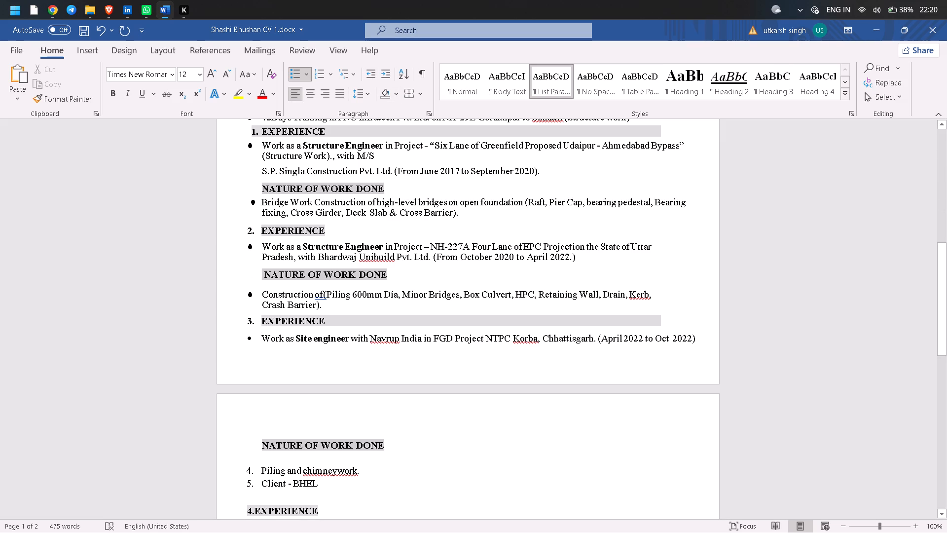
Move "Aarvee Associate" up onto the CLIENT line, separated from the label by a hyphen and a space.
left_click_drag(946, 259, 946, 271)
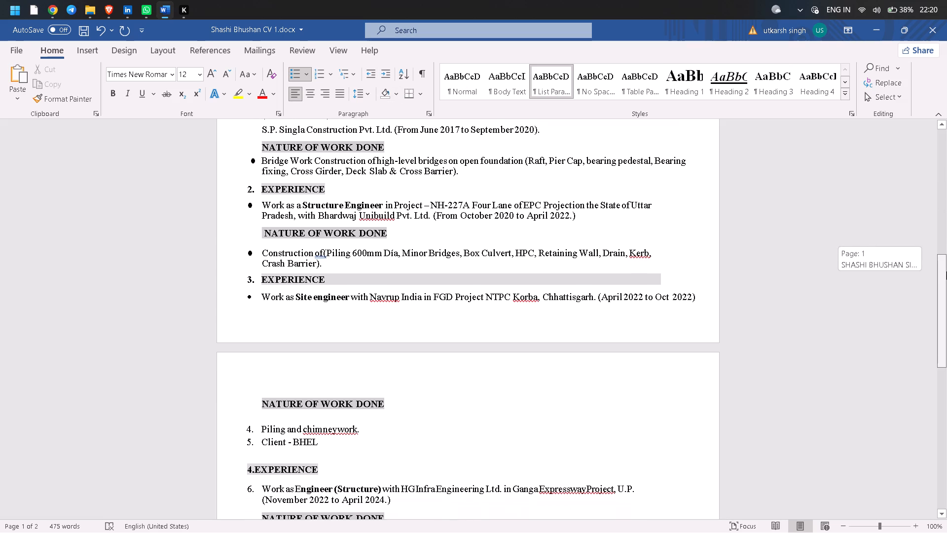
left_click_drag(946, 271, 945, 274)
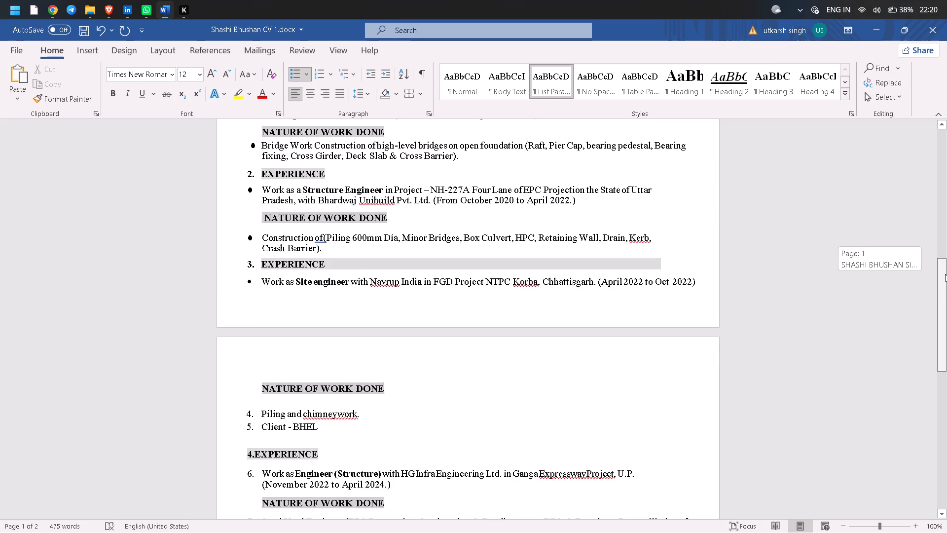
left_click_drag(945, 274, 946, 197)
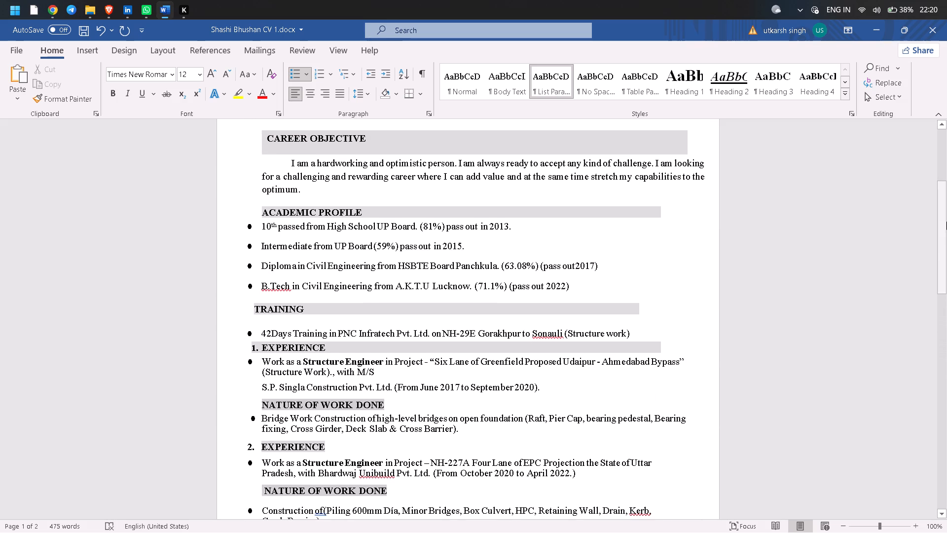
left_click_drag(946, 222, 891, 313)
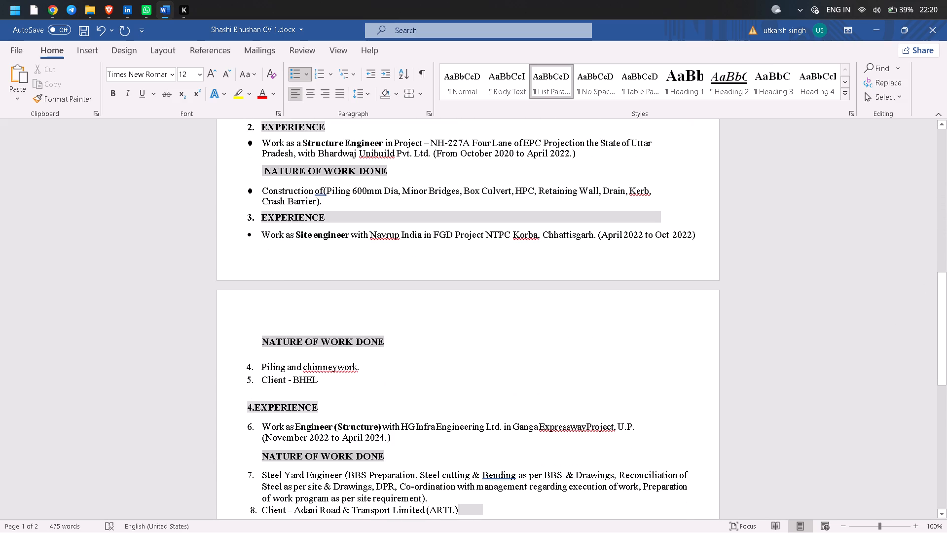
left_click_drag(945, 343, 946, 377)
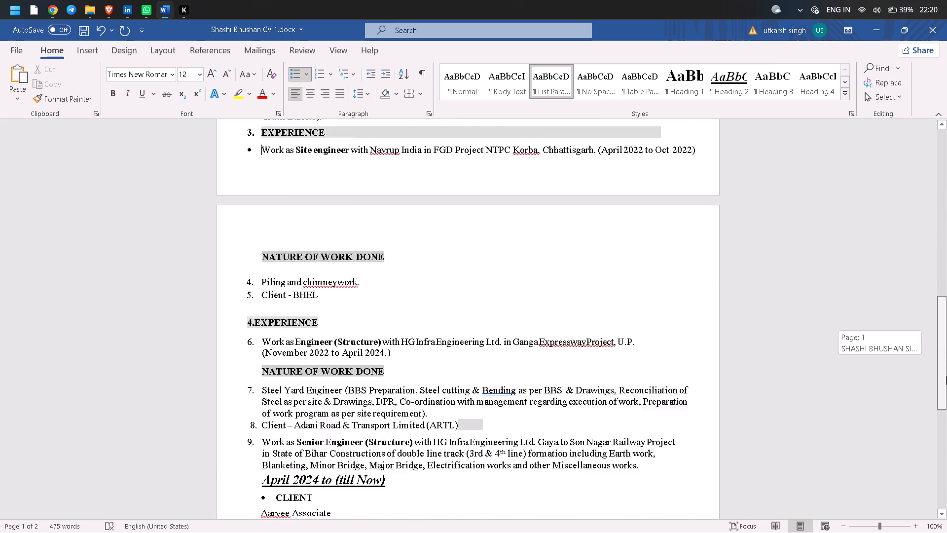
left_click_drag(946, 377, 946, 412)
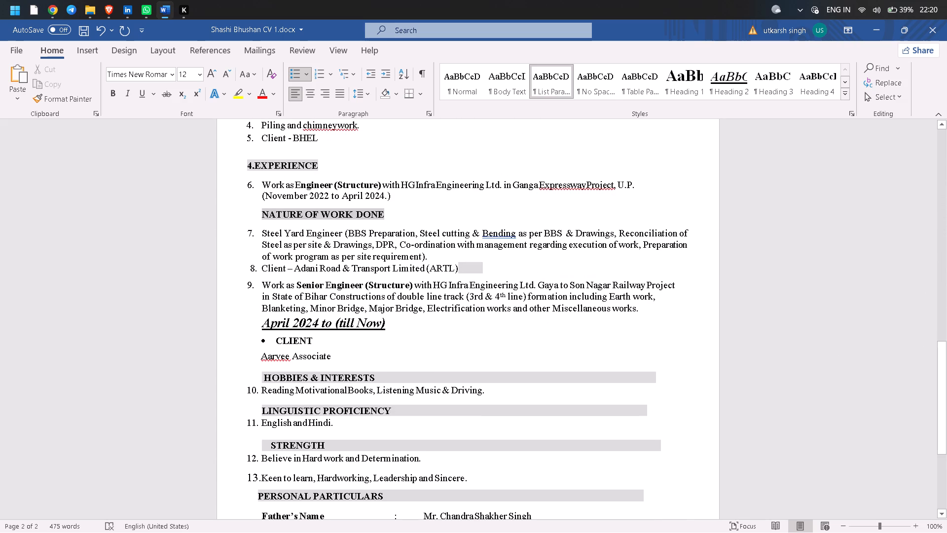
left_click(261, 358)
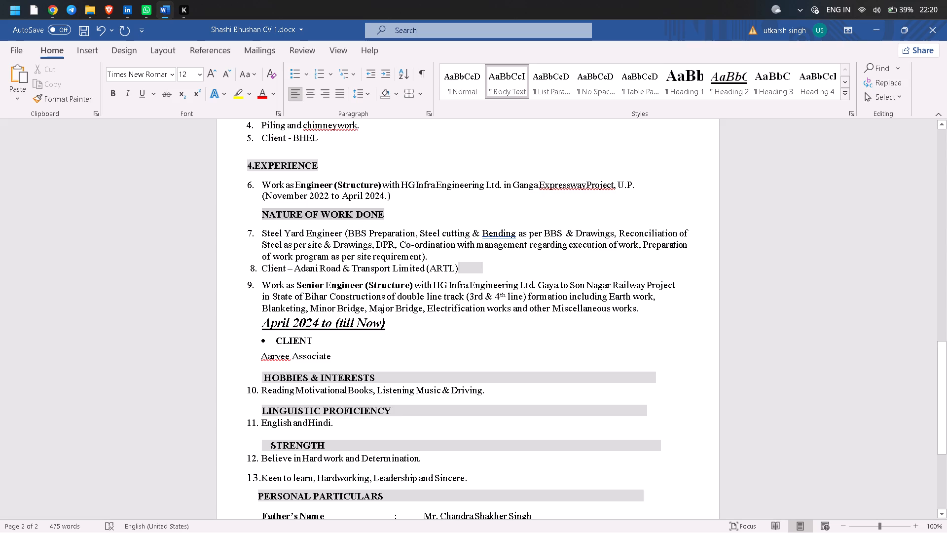
left_click_drag(262, 358, 394, 375)
left_click(329, 356)
left_click_drag(337, 356, 276, 355)
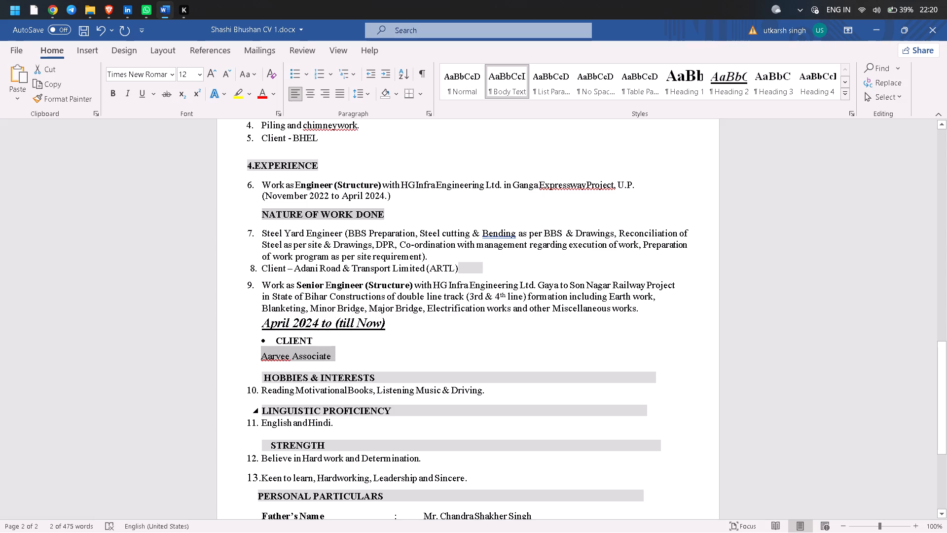
key("ctrl+x")
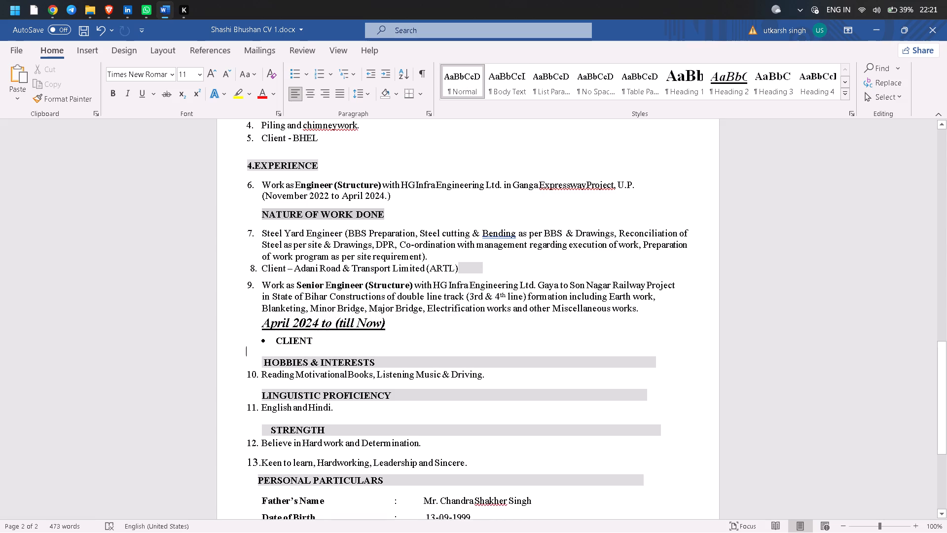
left_click(320, 344)
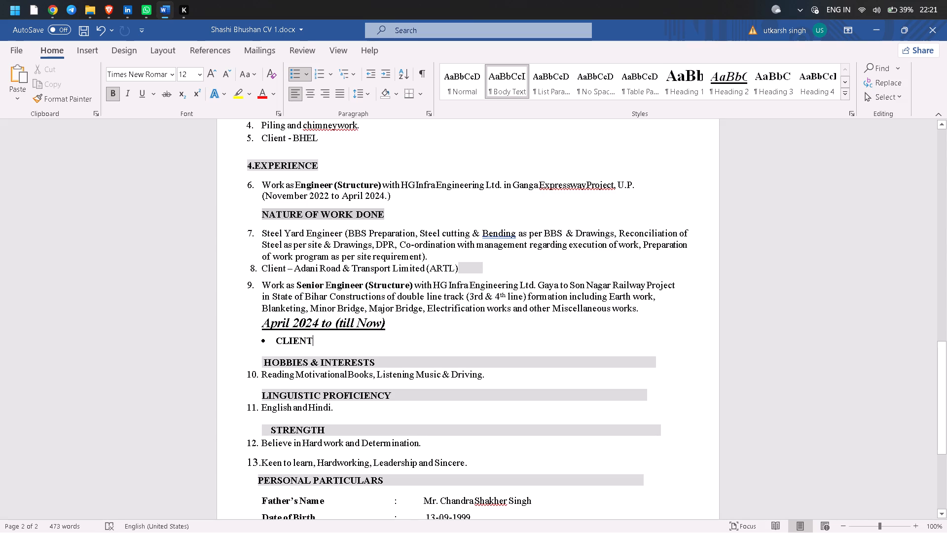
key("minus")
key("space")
key("ctrl+v")
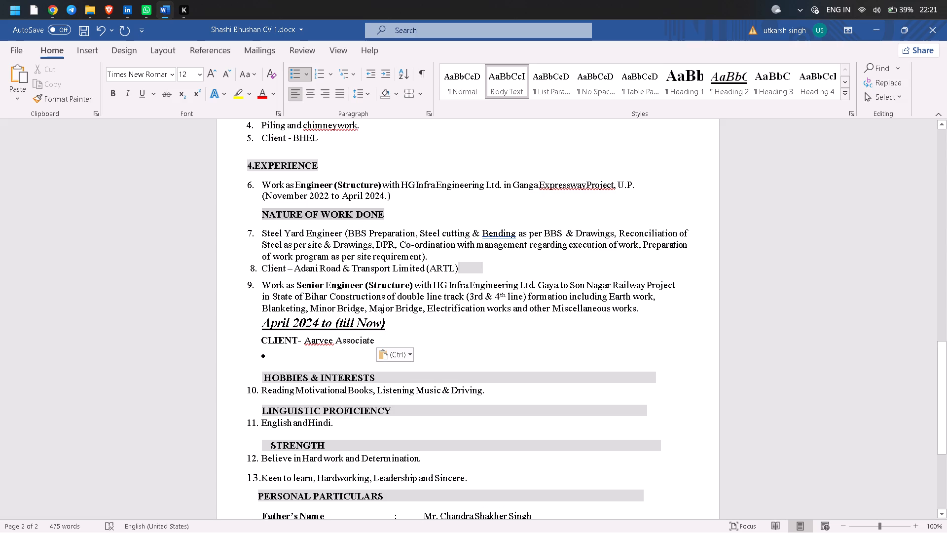
Delete the empty bullet and blank line between the Aarvee Associate client line and the Hobbies & Interests heading.
key("BackSpace")
key("BackSpace")
key("BackSpace")
key("BackSpace")
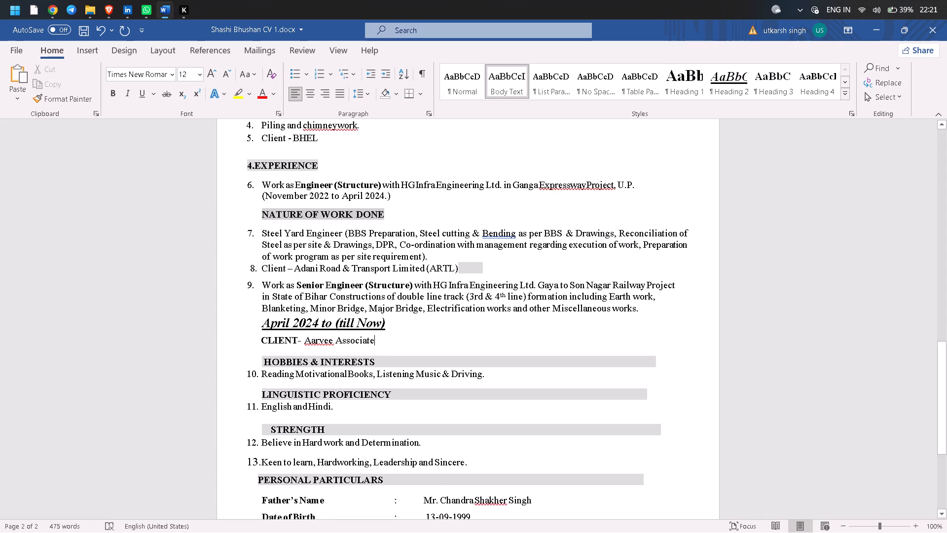
Replace the list numbers on the "Piling and chimneywork" and "Client - BHEL" lines under Nature of Work Done with round bullets.
left_click_drag(943, 350, 946, 340)
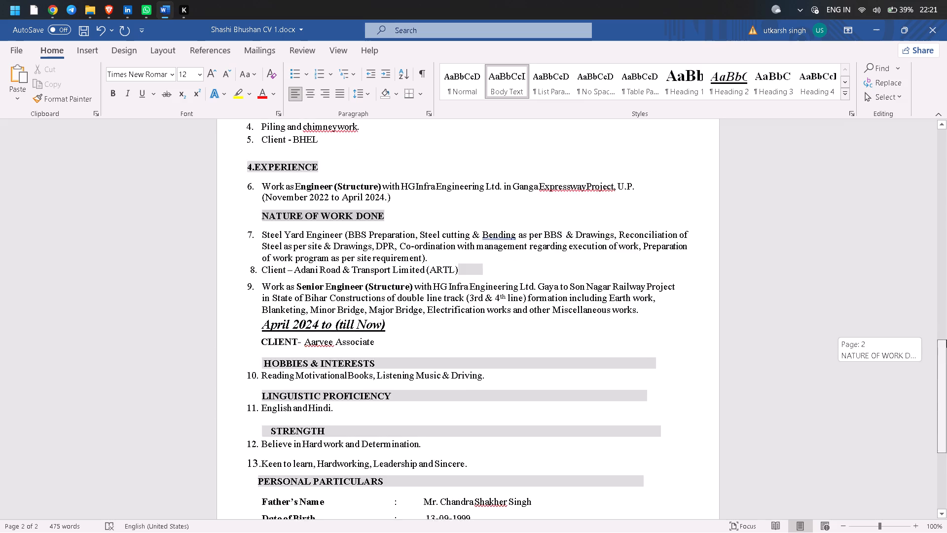
left_click_drag(946, 340, 946, 278)
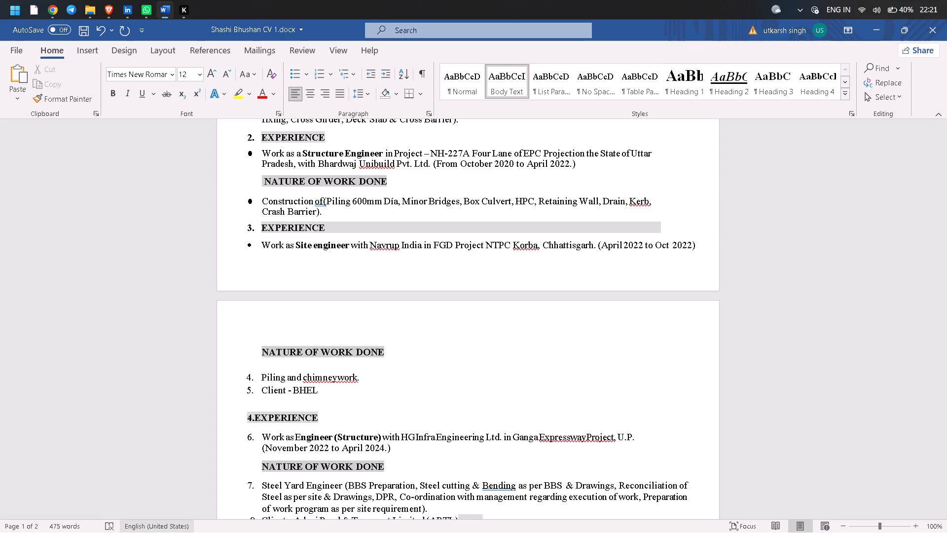
left_click(248, 381)
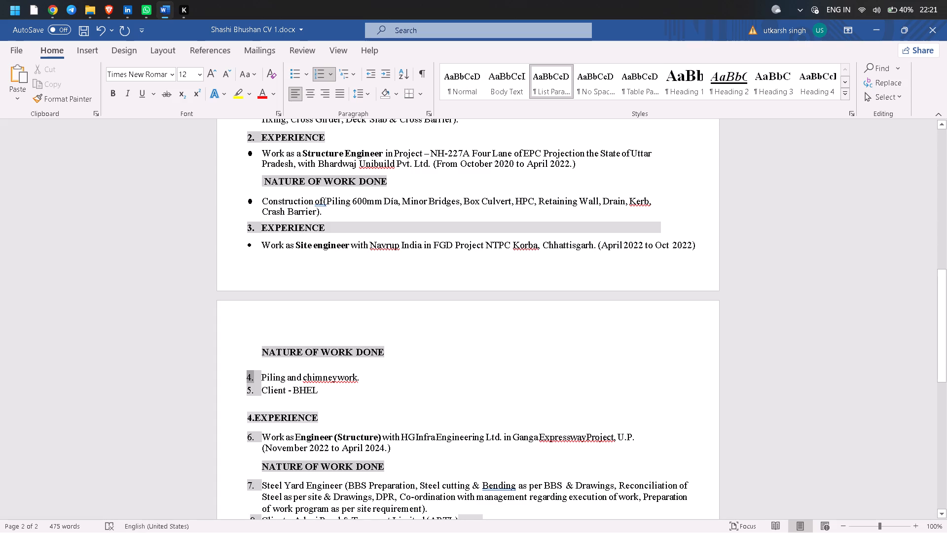
key("BackSpace")
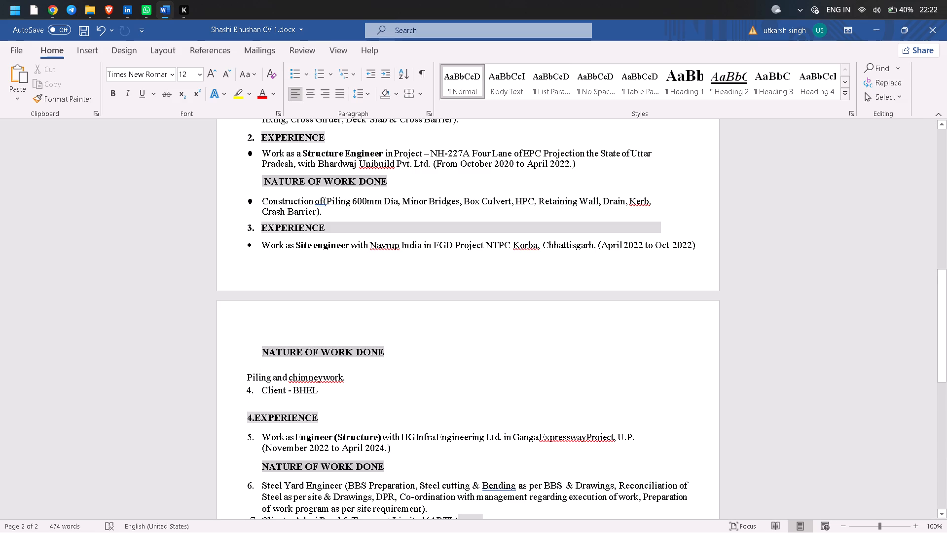
left_click(311, 79)
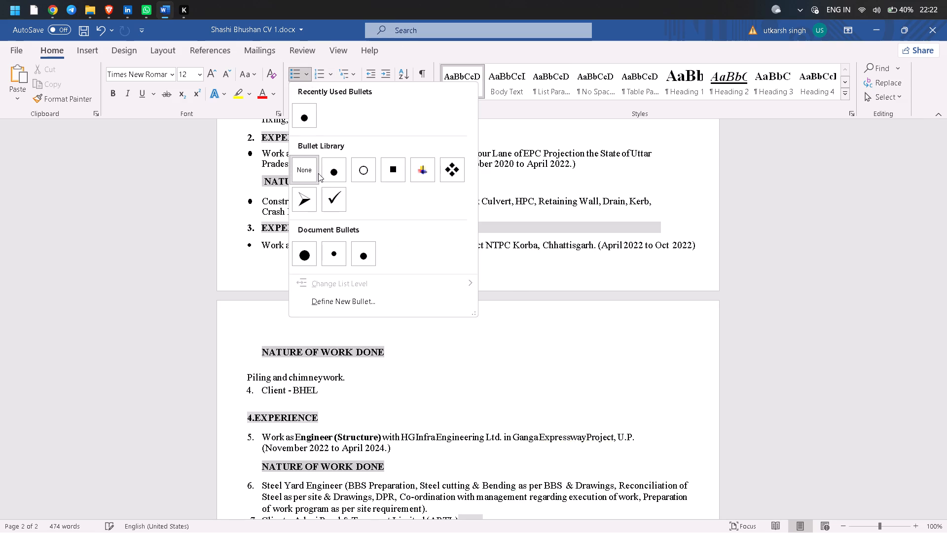
left_click(307, 115)
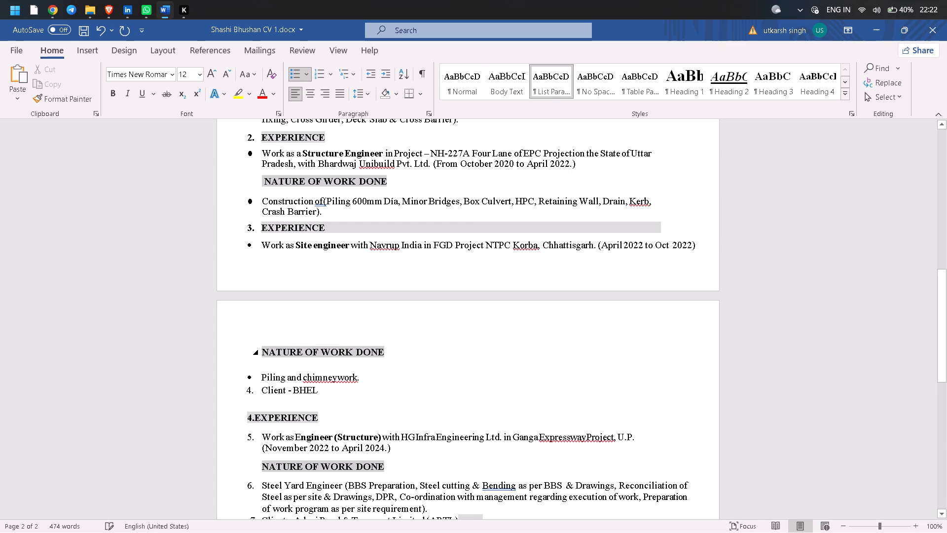
left_click(247, 391)
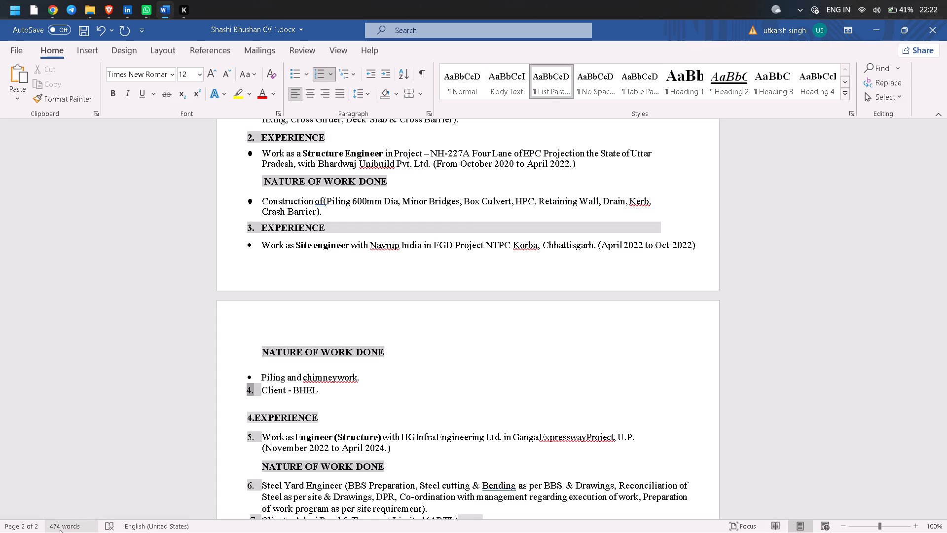
key("BackSpace")
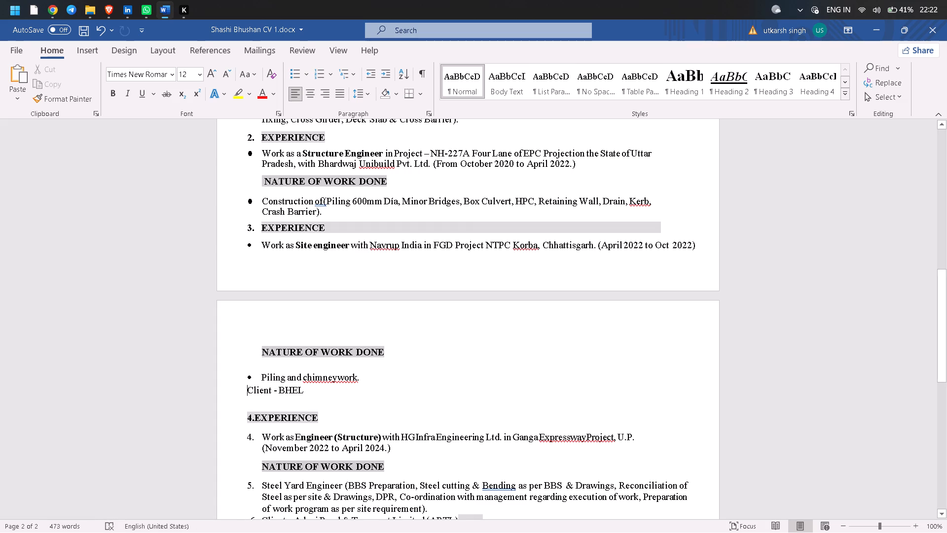
left_click(306, 72)
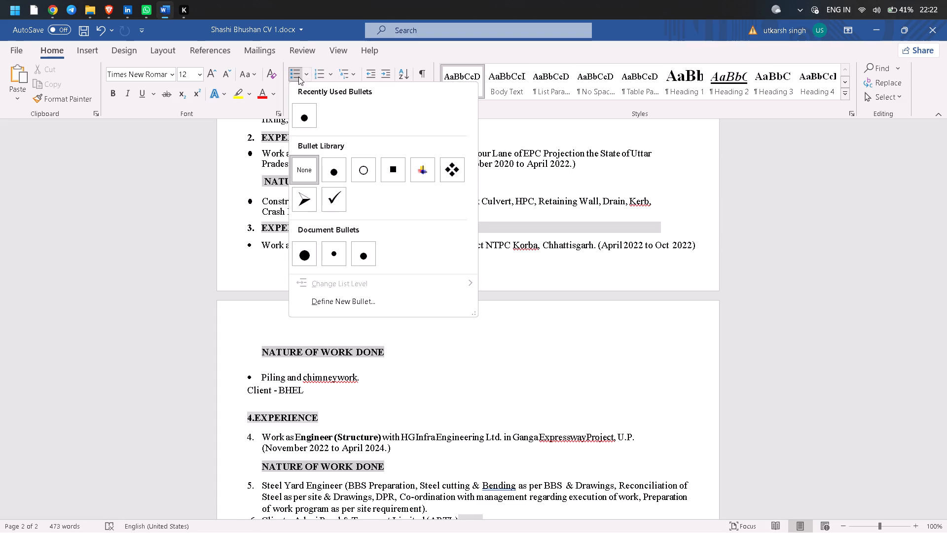
left_click(293, 115)
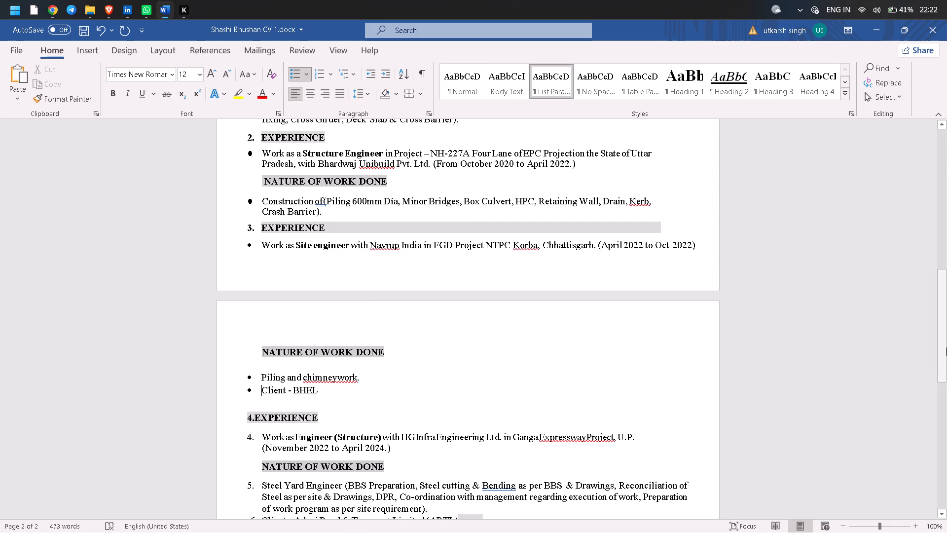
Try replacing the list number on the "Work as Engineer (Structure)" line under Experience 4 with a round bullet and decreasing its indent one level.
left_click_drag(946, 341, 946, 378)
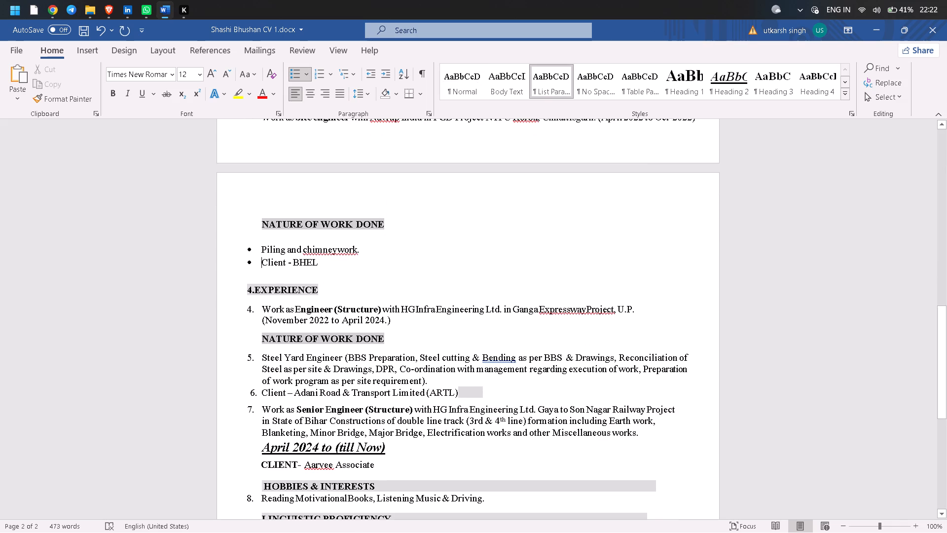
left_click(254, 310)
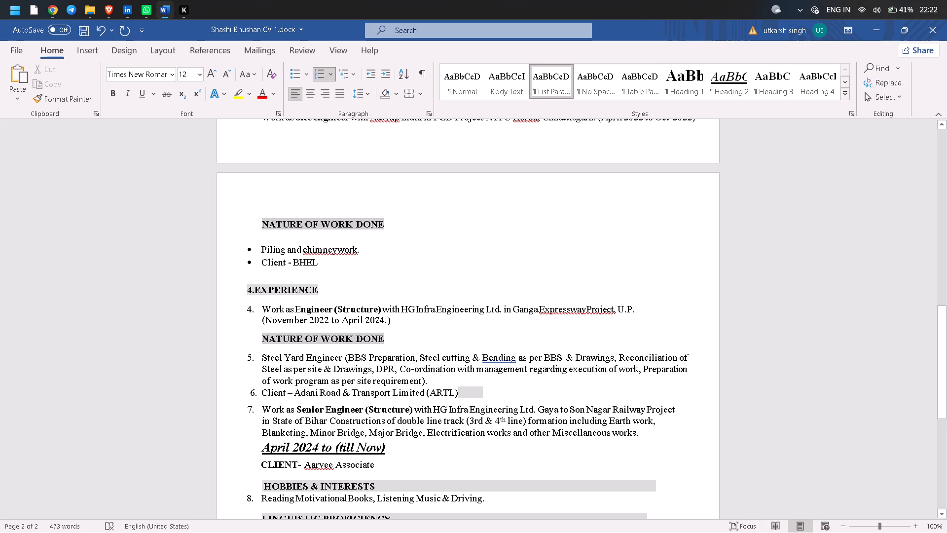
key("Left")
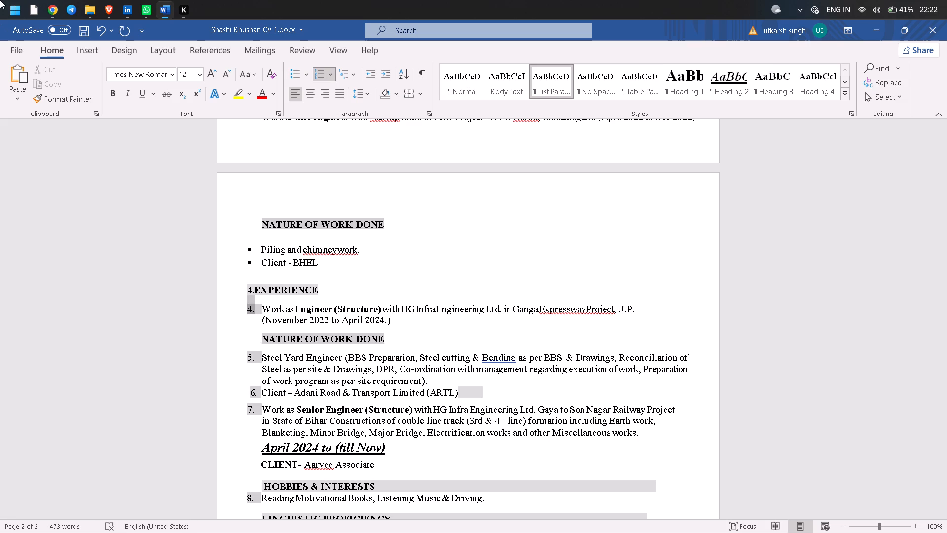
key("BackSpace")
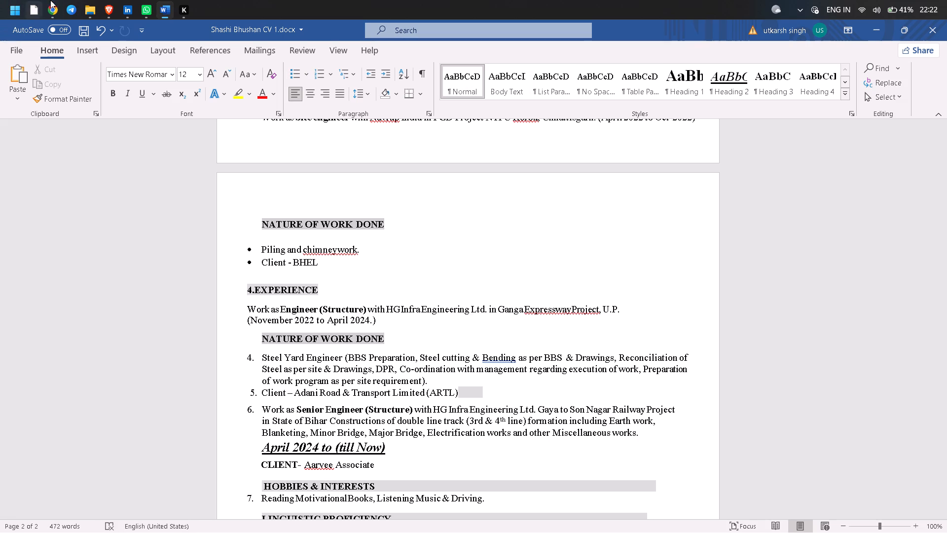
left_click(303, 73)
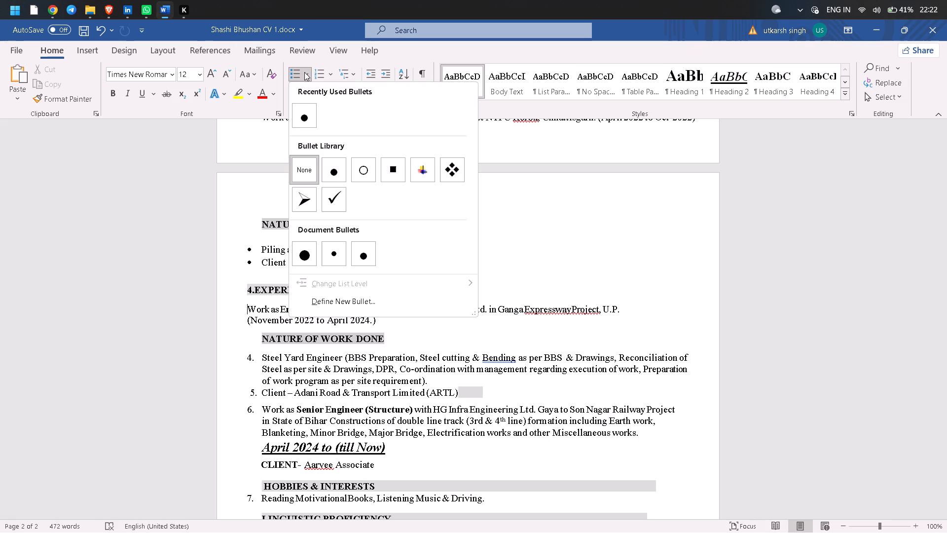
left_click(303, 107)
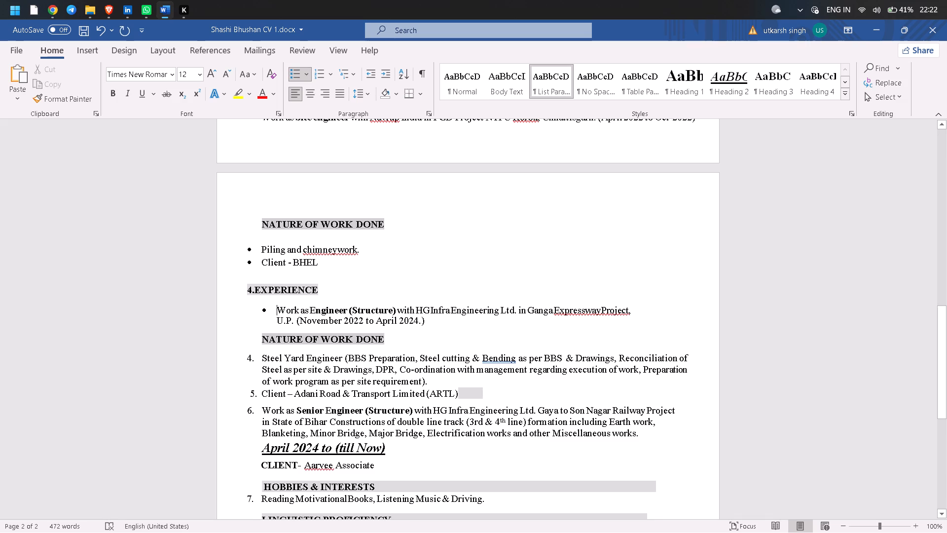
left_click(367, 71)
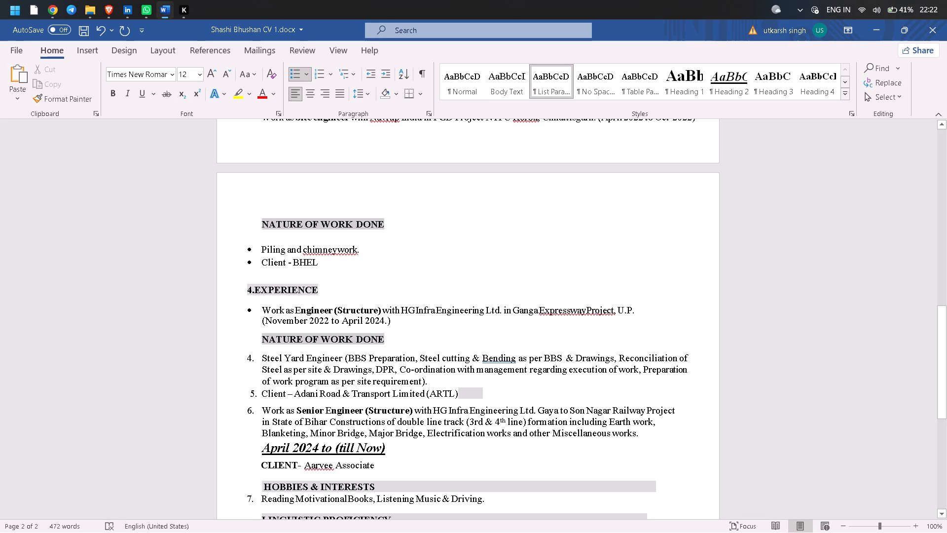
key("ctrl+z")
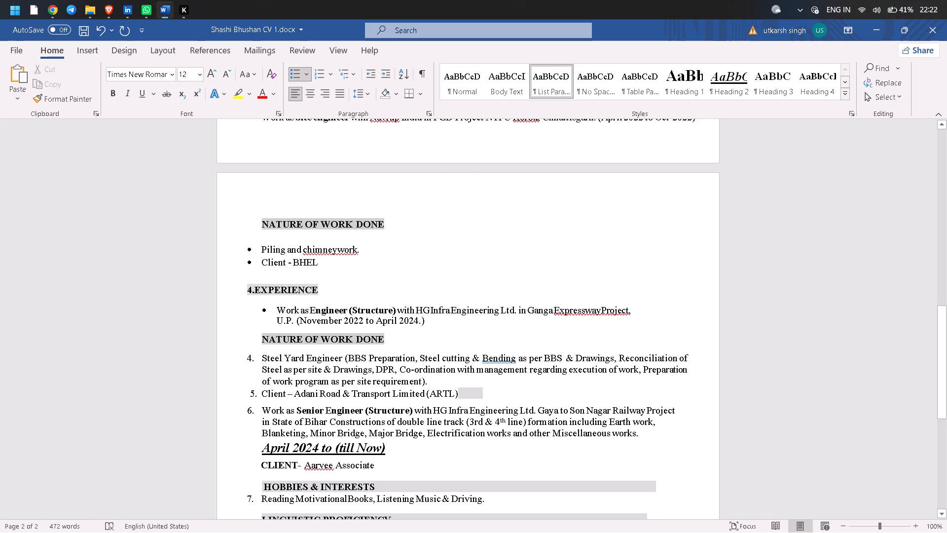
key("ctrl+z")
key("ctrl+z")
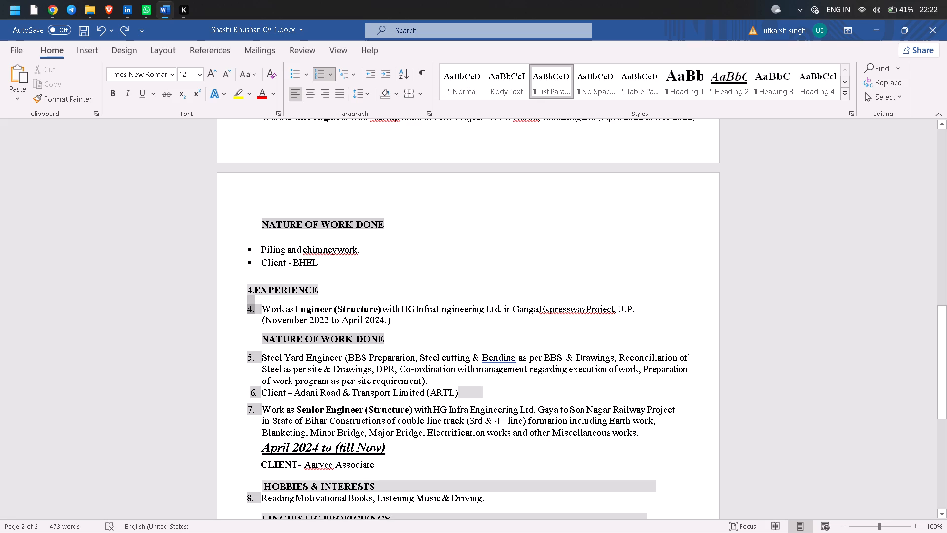
Replace the list number on the "Work as Engineer (Structure)" line under Experience 4 with a round bullet and decrease its indent one level.
key("BackSpace")
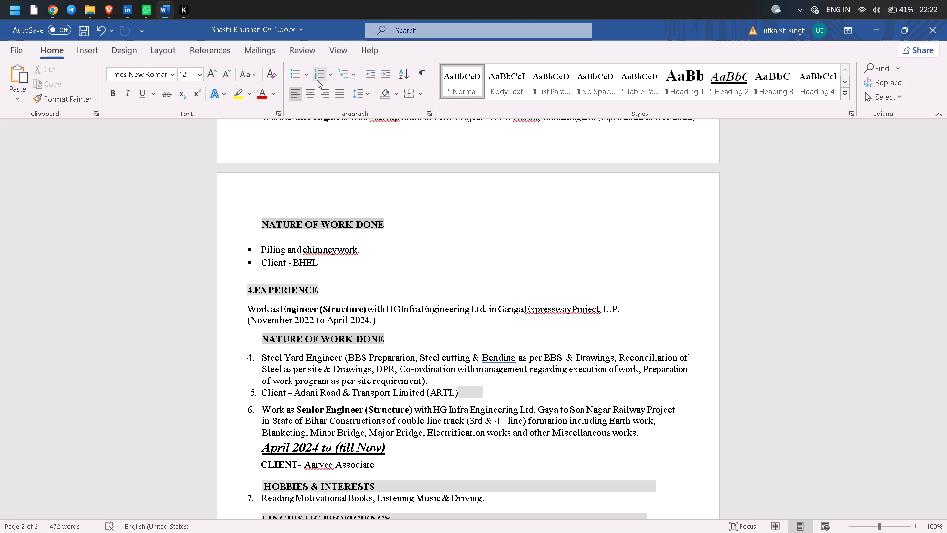
left_click(304, 75)
left_click(306, 118)
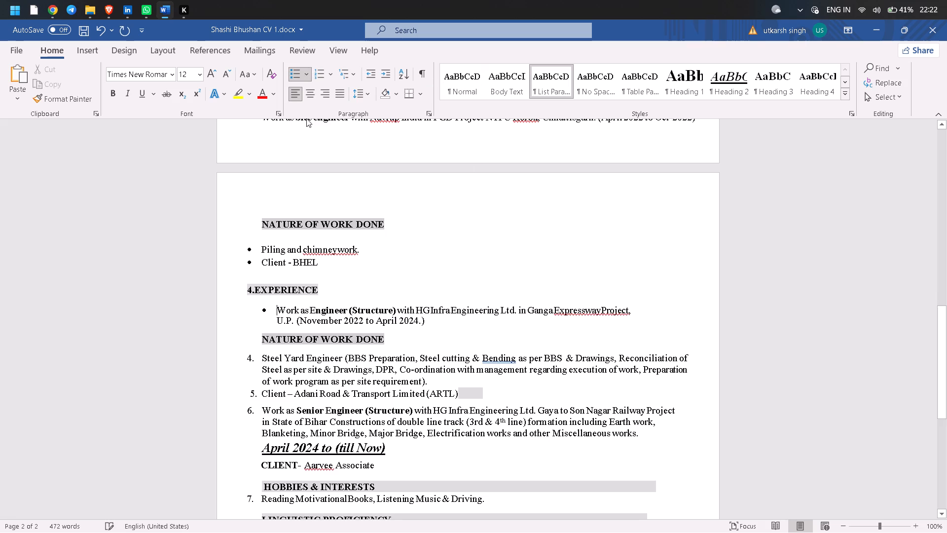
left_click(364, 77)
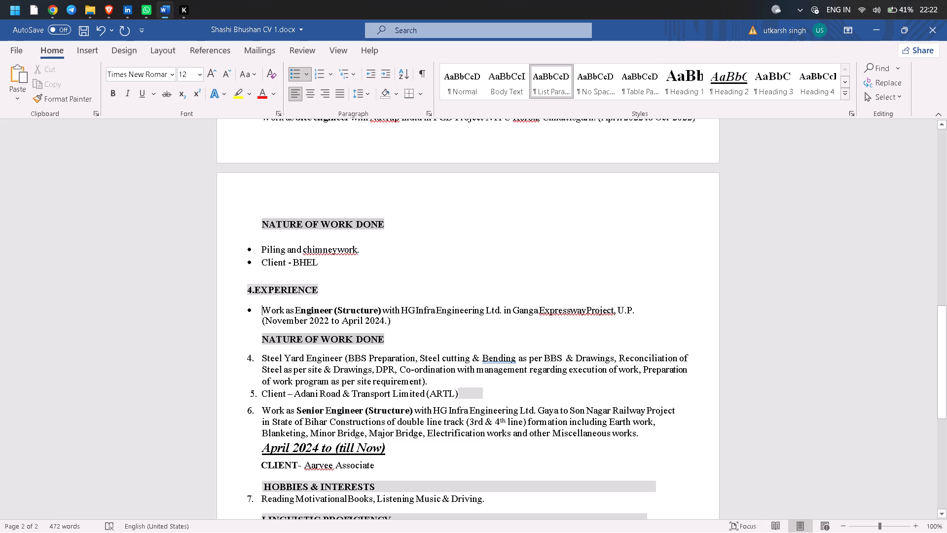
Replace the list number on the "Steel Yard Engineer" paragraph under Experience 4's Nature of Work Done heading with a round bullet.
left_click(249, 360)
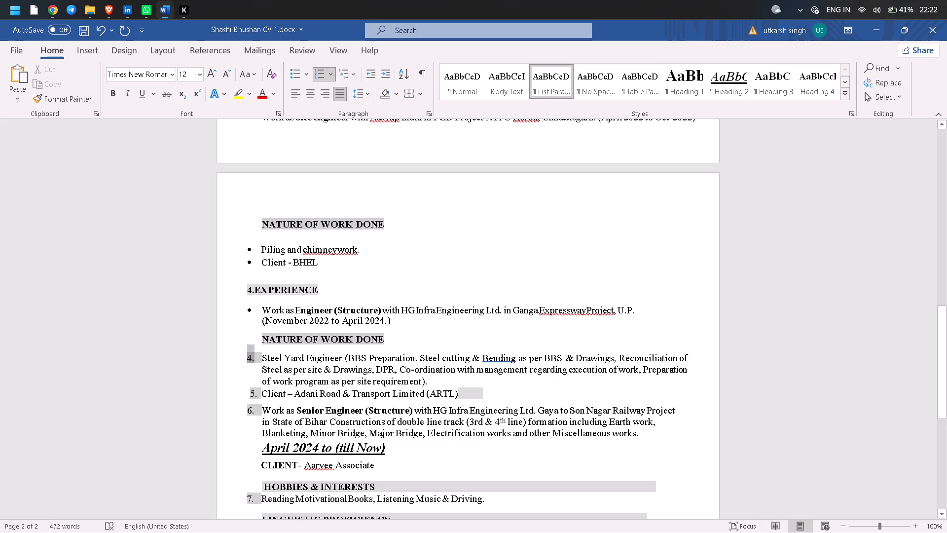
scroll(306, 236, "up", 1)
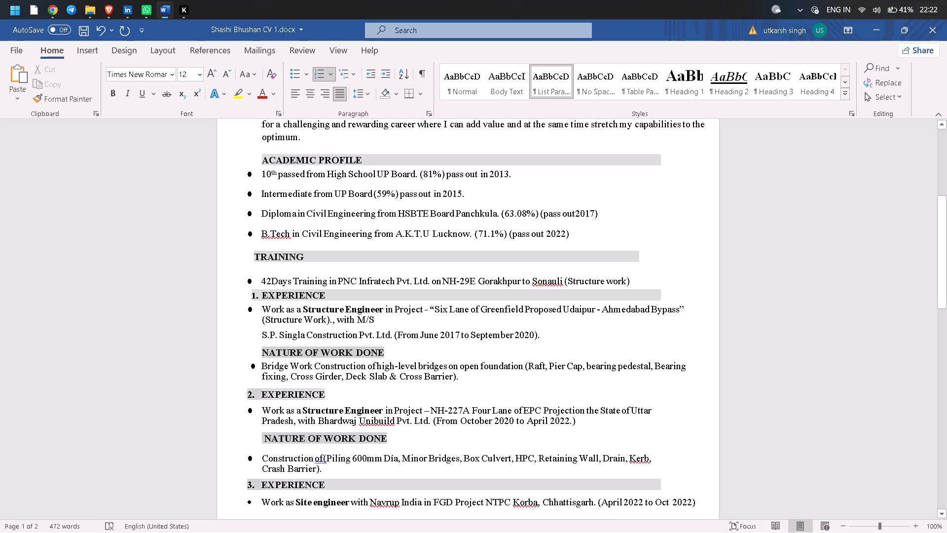
scroll(305, 243, "down", 2)
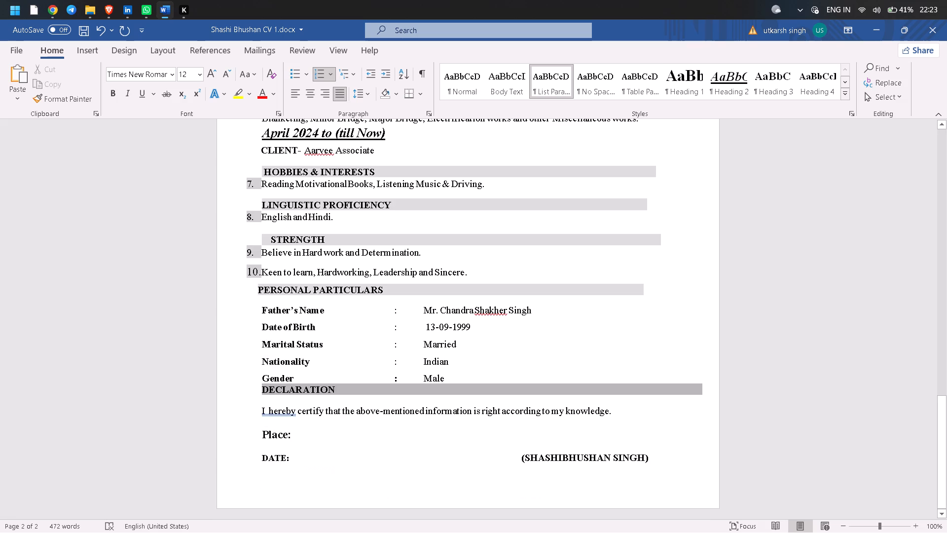
left_click_drag(632, 266, 639, 265)
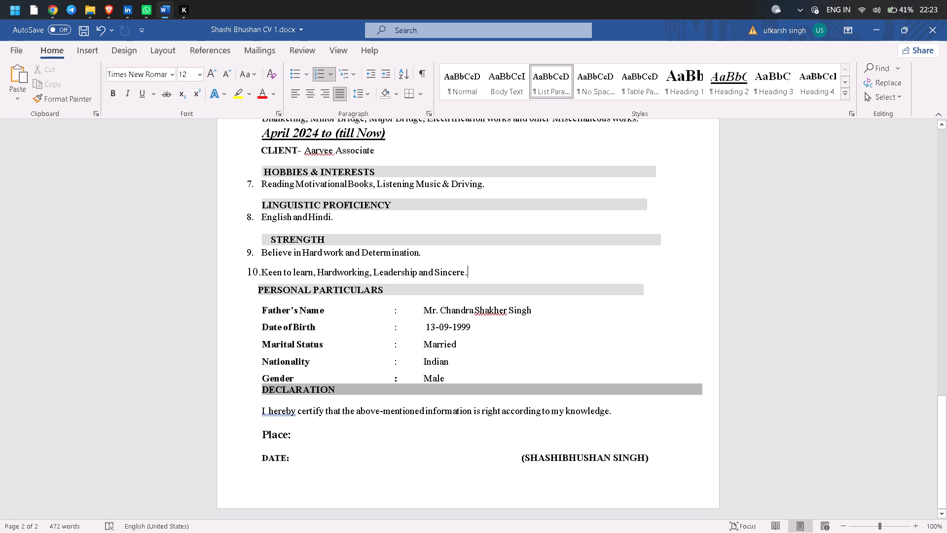
scroll(447, 234, "up", 1)
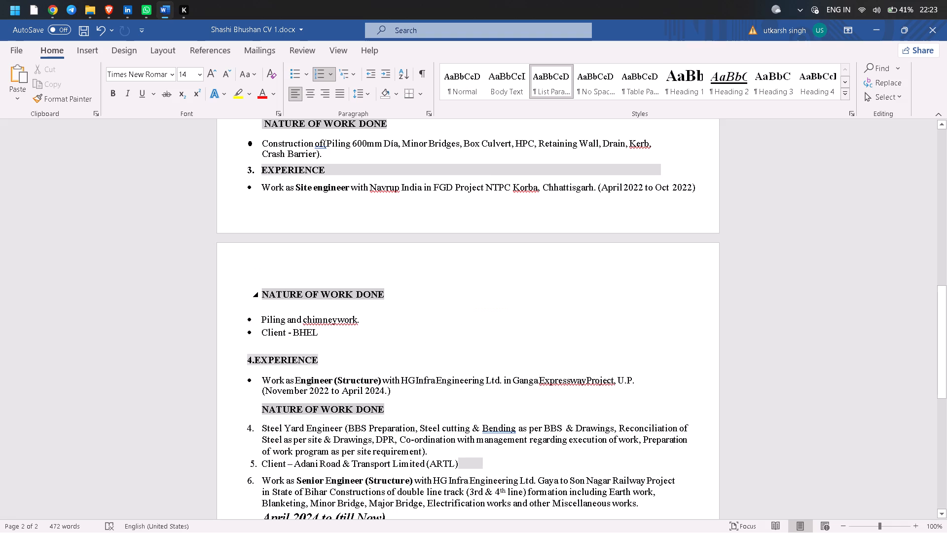
left_click(253, 430)
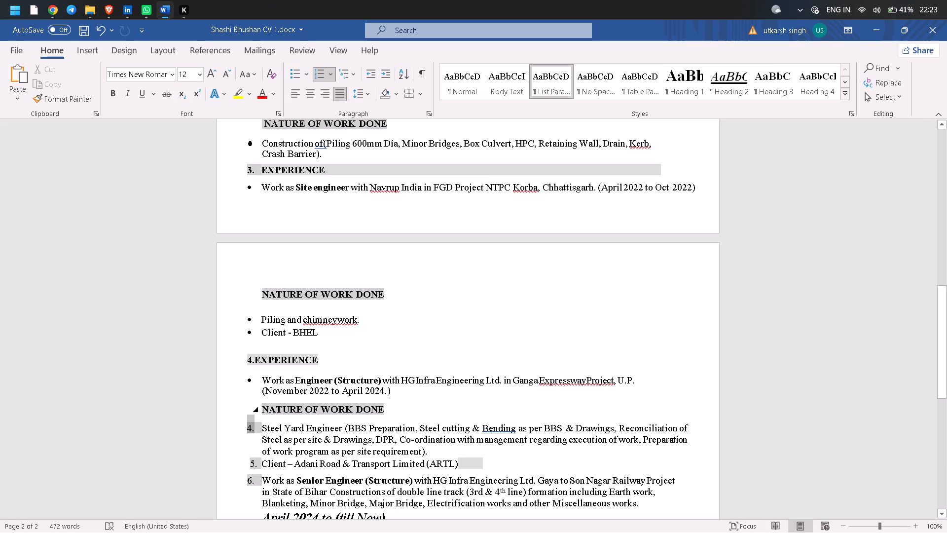
key("BackSpace")
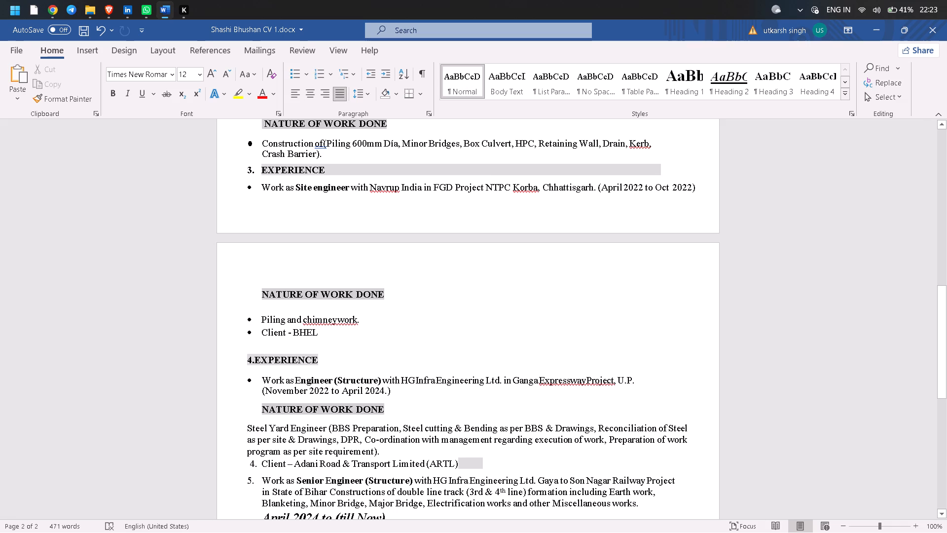
left_click(311, 79)
left_click(307, 120)
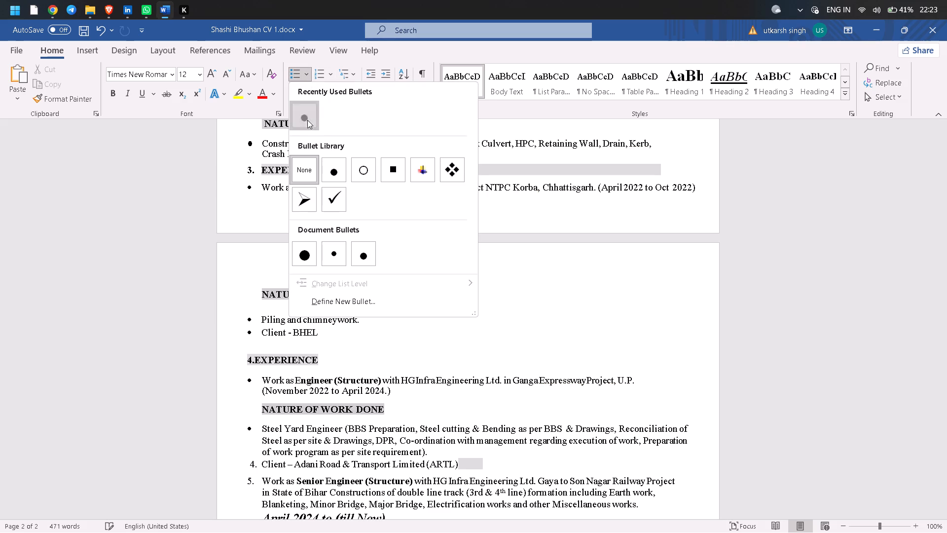
Replace the list numbers on the "Client – Adani Road & Transport Limited" and "Work as Senior Engineer (Structure)" entries with round bullets.
left_click(252, 467)
key("BackSpace")
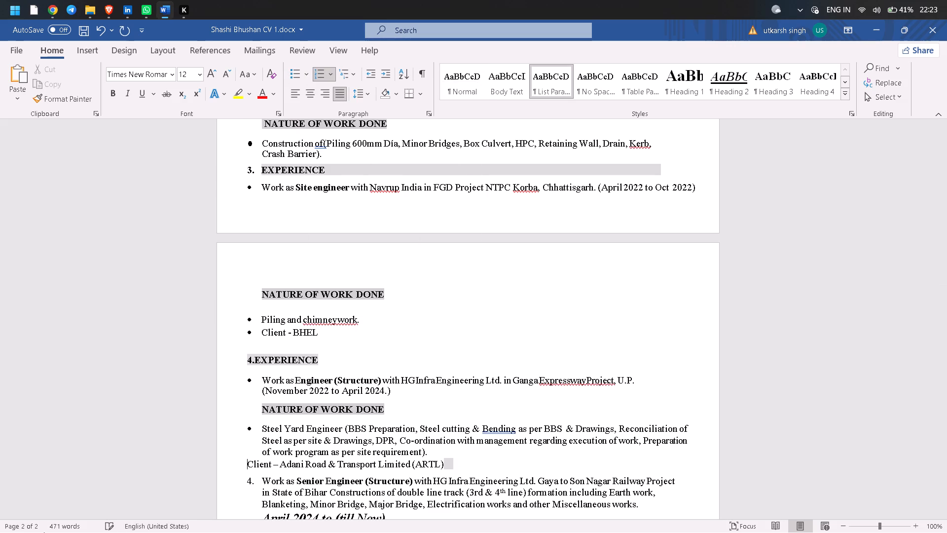
left_click(307, 74)
left_click(300, 109)
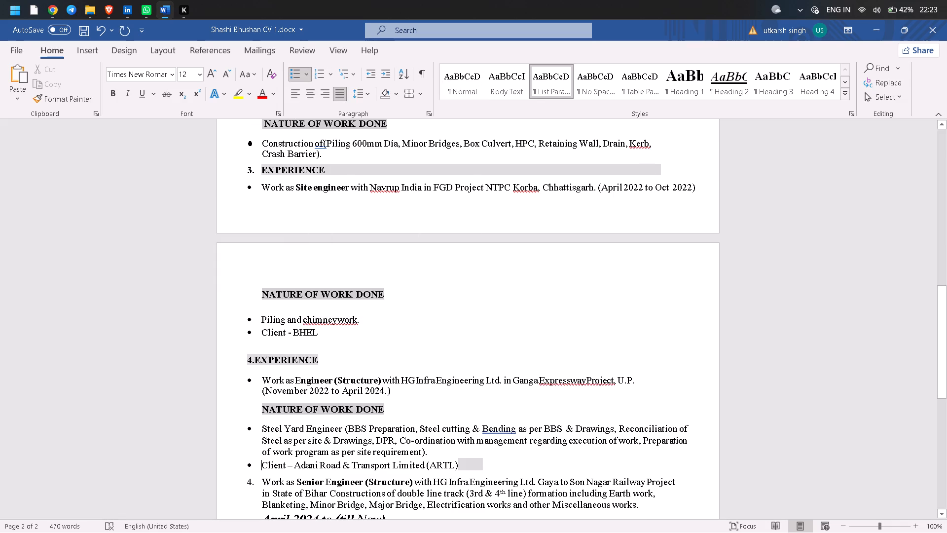
left_click(252, 481)
key("BackSpace")
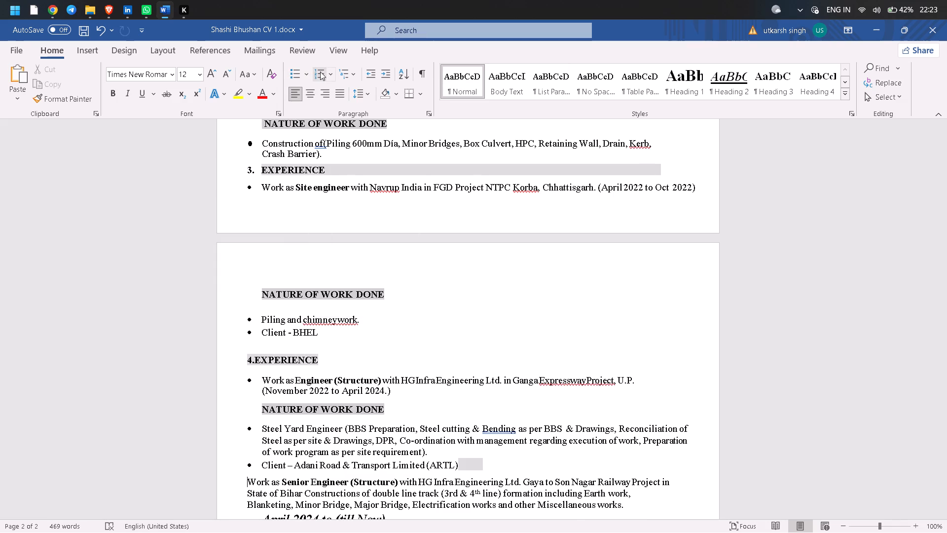
left_click(307, 78)
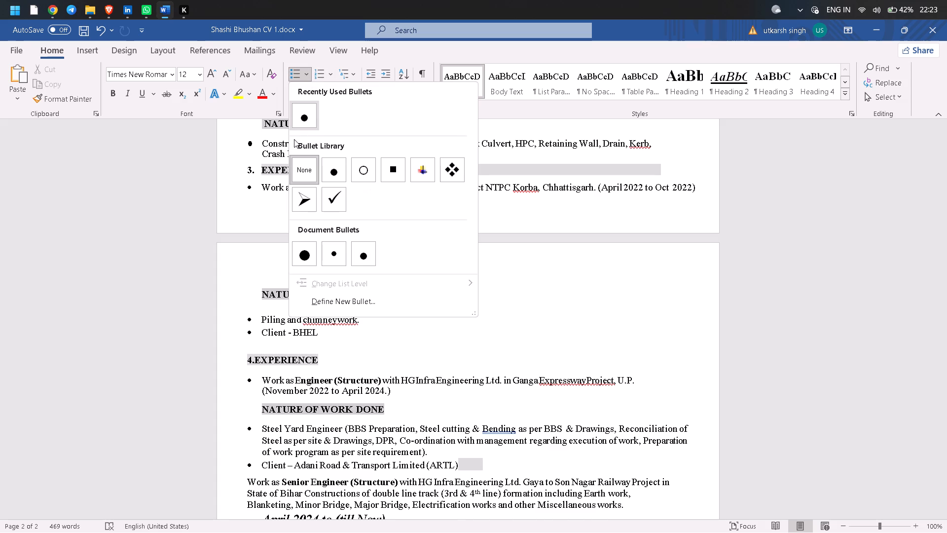
left_click(309, 120)
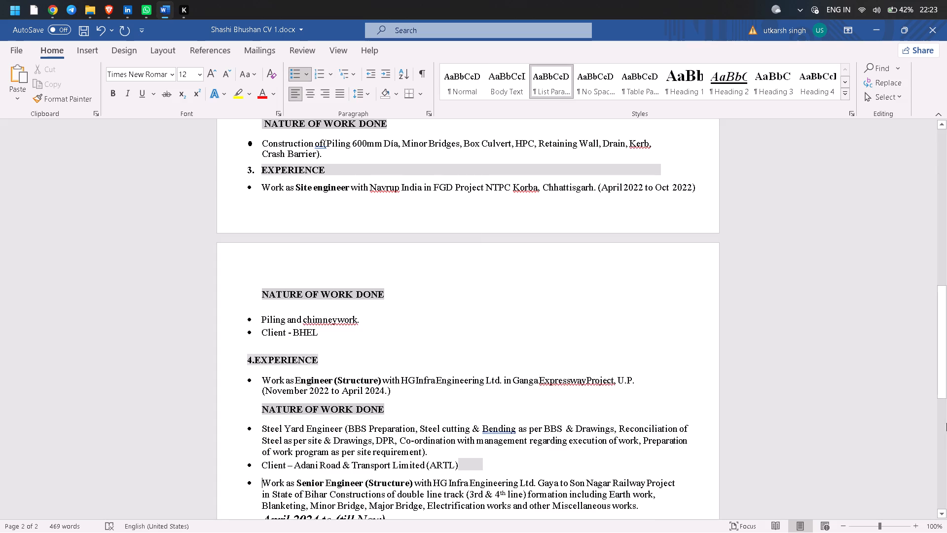
Replace the list number on the "Reading Motivational Books" line under Hobbies & Interests with a round bullet and decrease its indent one level.
left_click_drag(946, 354, 935, 404)
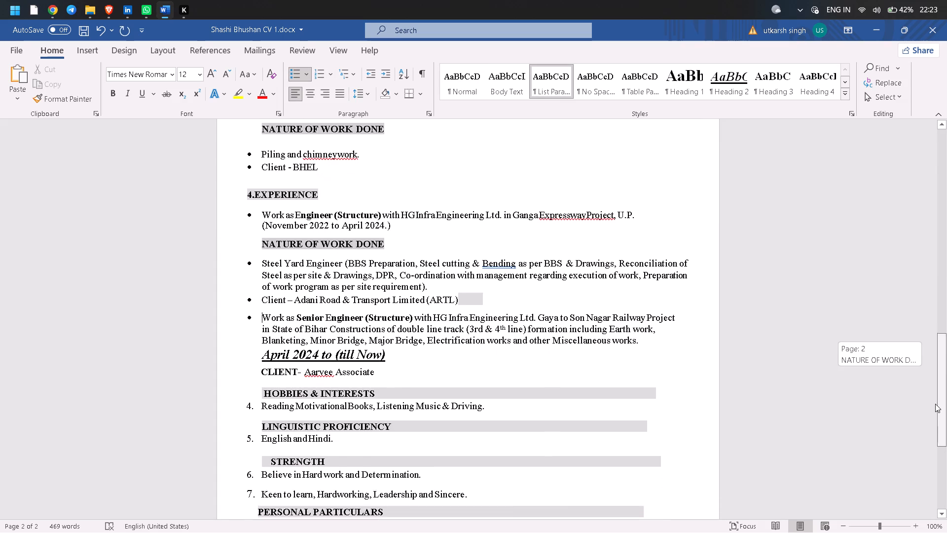
left_click_drag(935, 404, 911, 434)
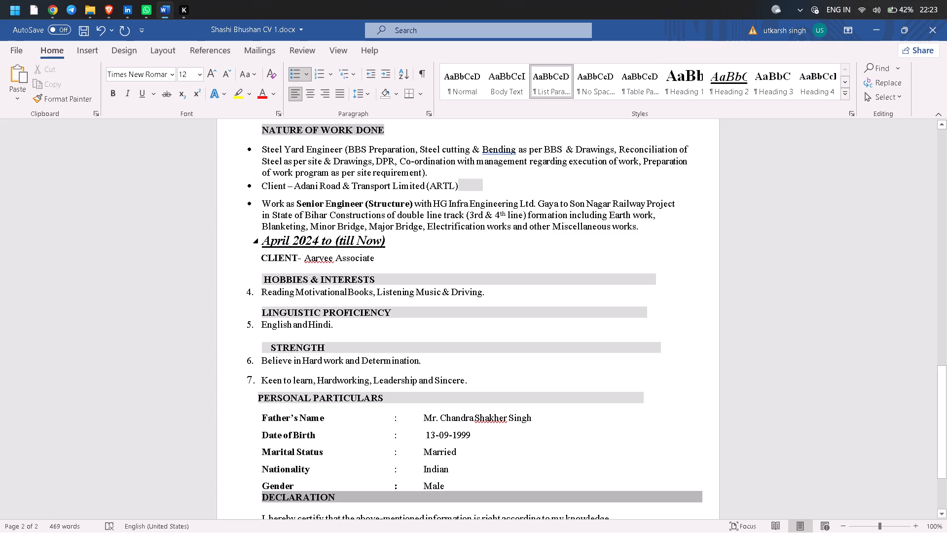
left_click(250, 294)
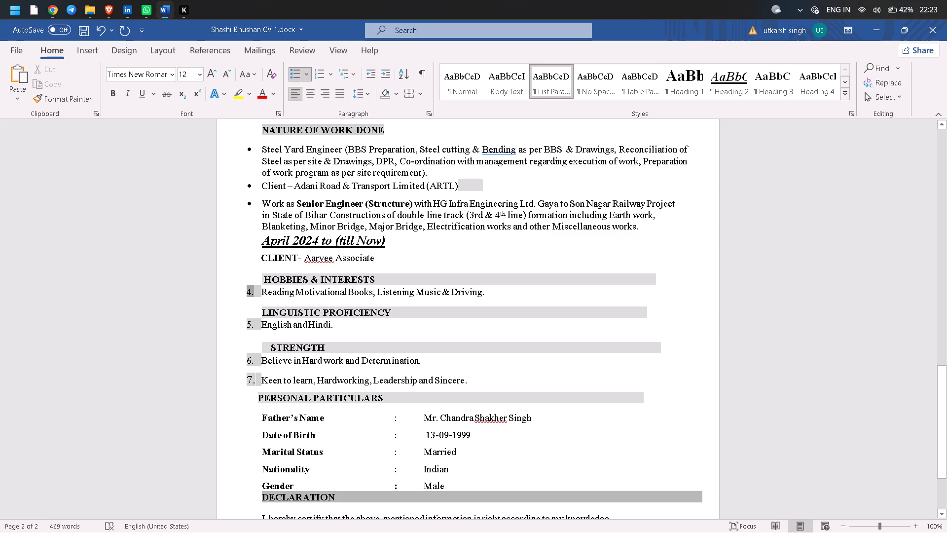
key("BackSpace")
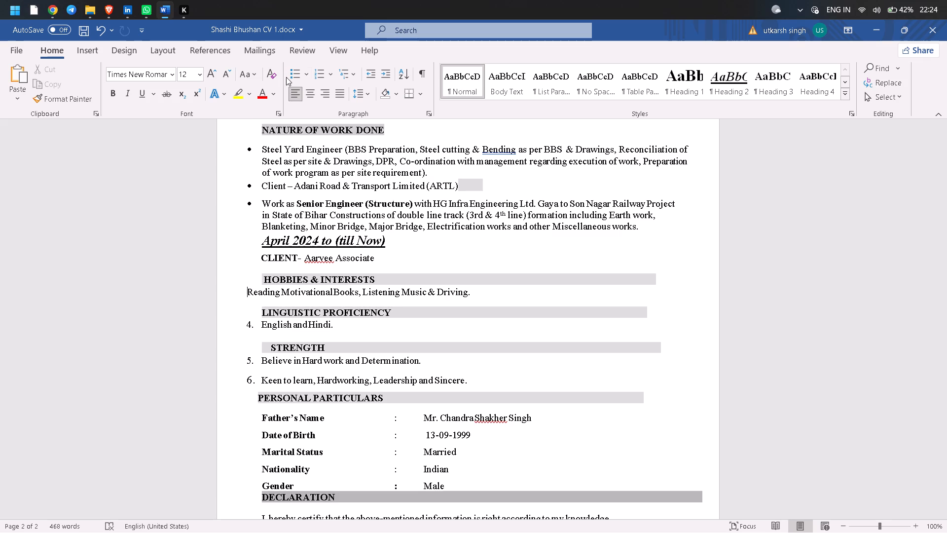
left_click(307, 75)
left_click(300, 109)
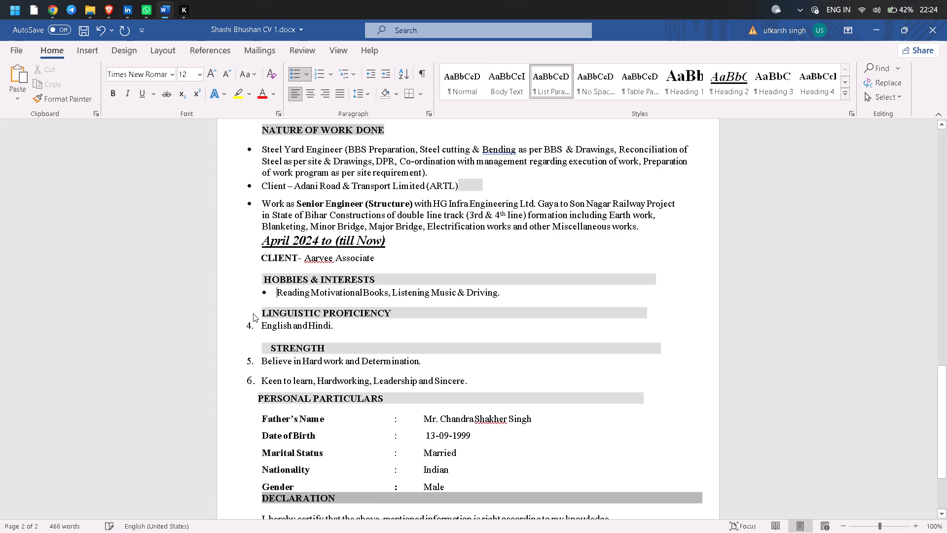
left_click(368, 78)
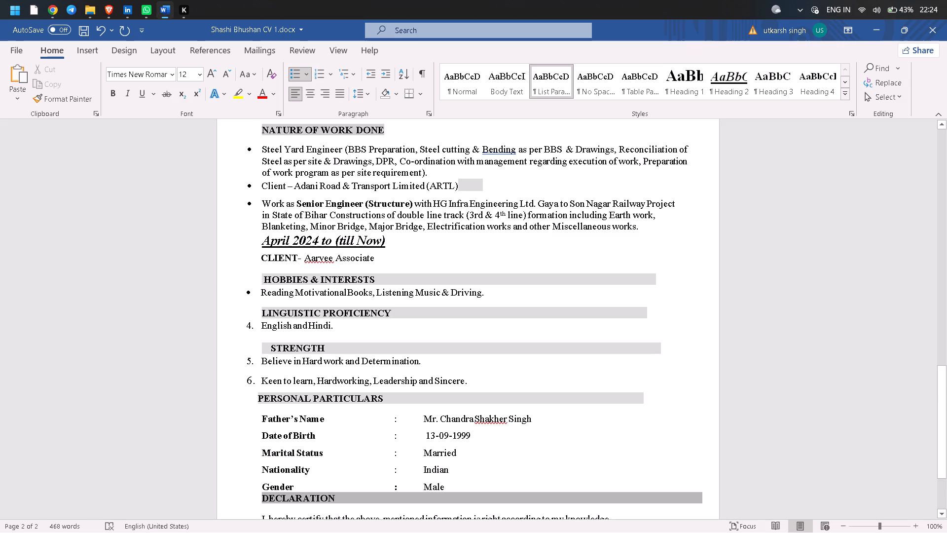
Replace the list number on the "English and Hindi" line under Linguistic Proficiency with a round bullet.
left_click(250, 325)
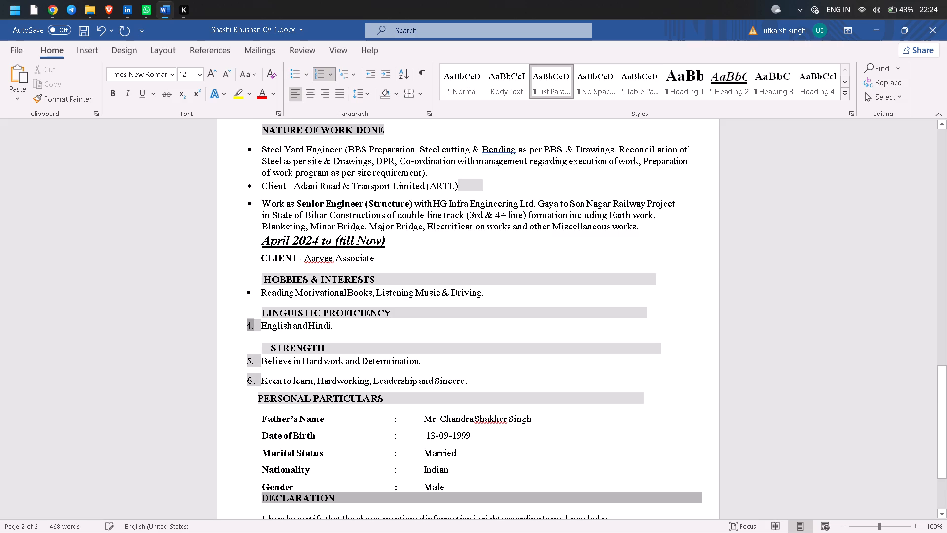
key("BackSpace")
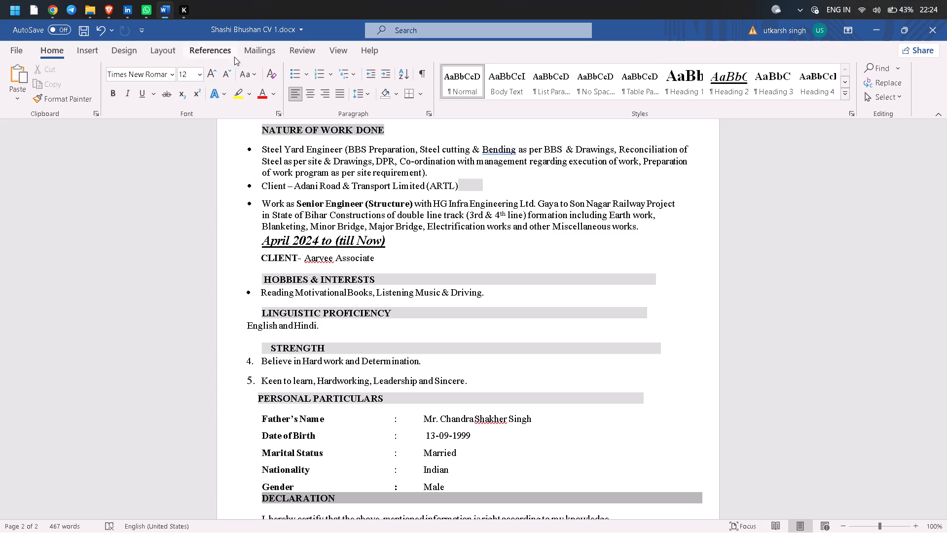
left_click(309, 76)
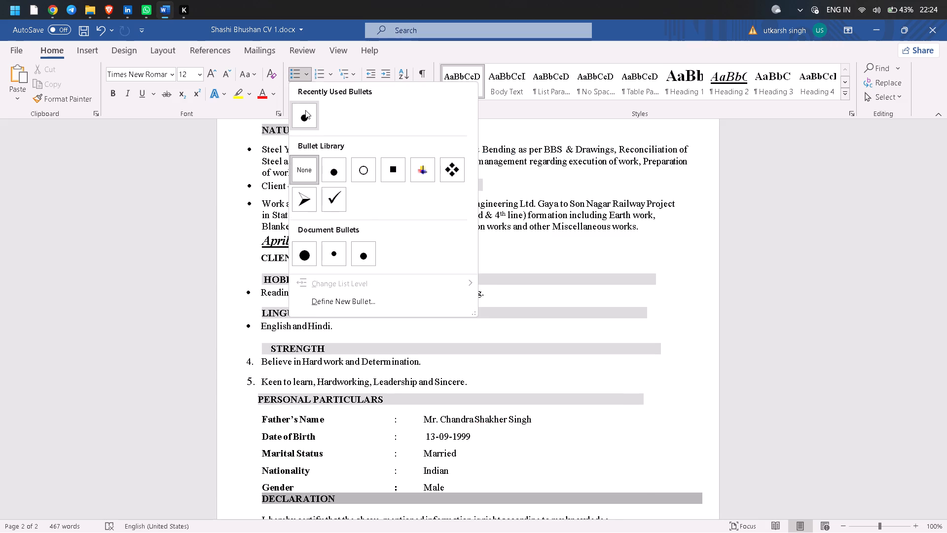
left_click(305, 110)
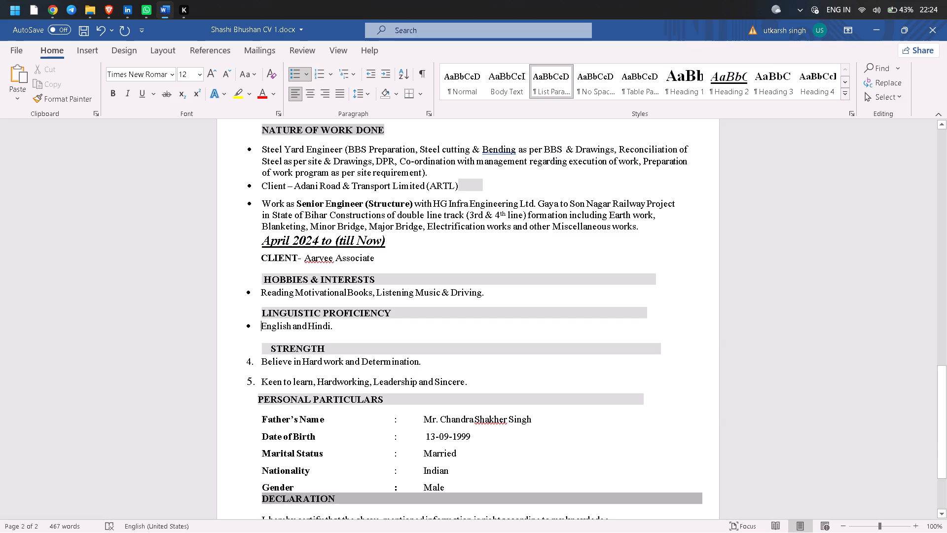
Replace the list numbers on the "Believe in Hard work" and "Keen to learn" lines under Strength with round bullets.
left_click(253, 361)
key("BackSpace")
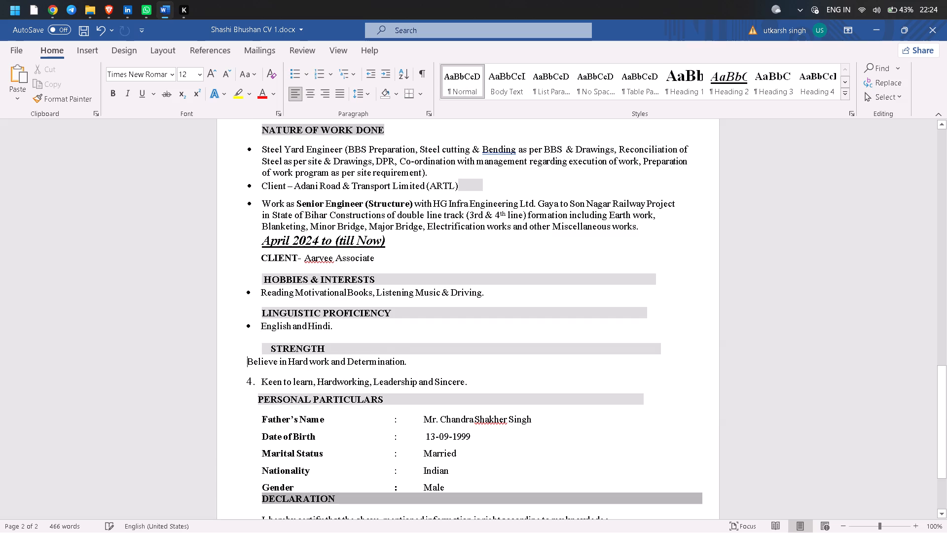
left_click(304, 69)
left_click(303, 113)
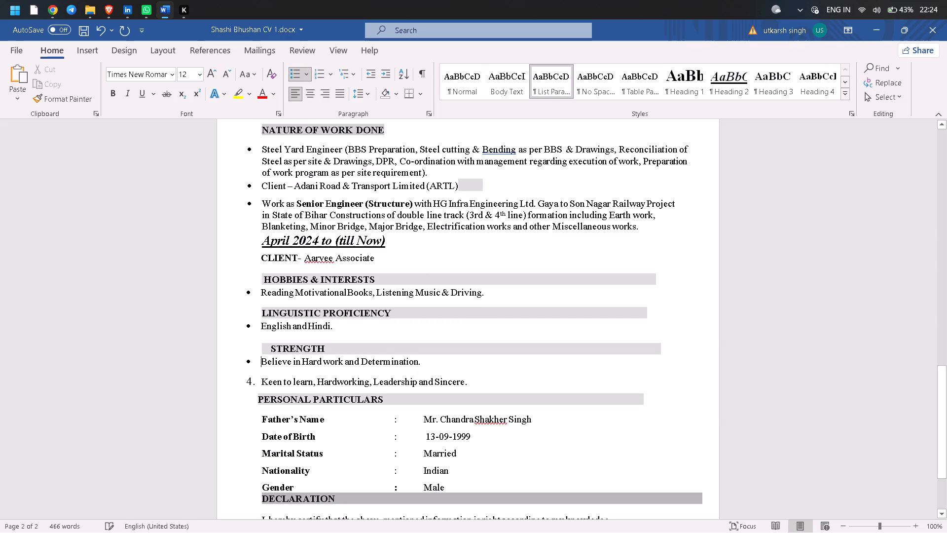
left_click(250, 380)
key("BackSpace")
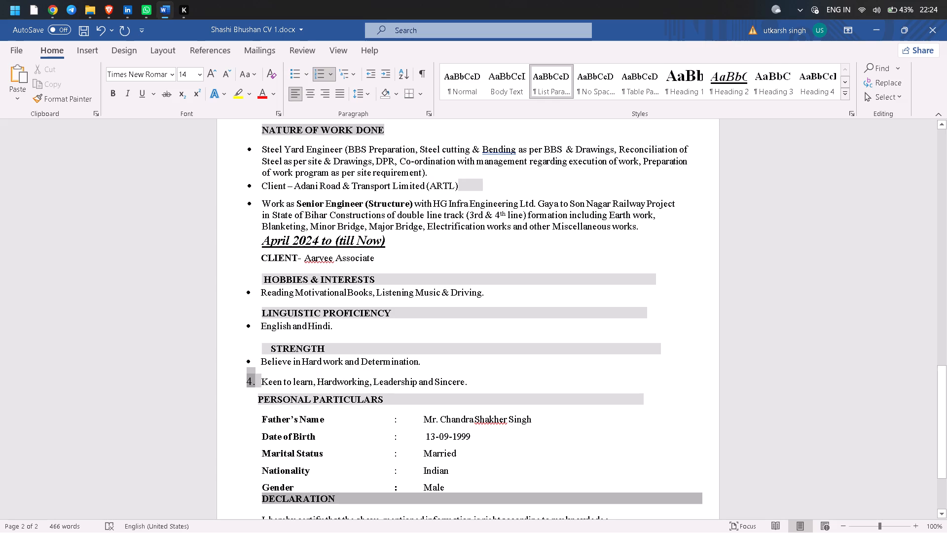
left_click(303, 73)
left_click(307, 109)
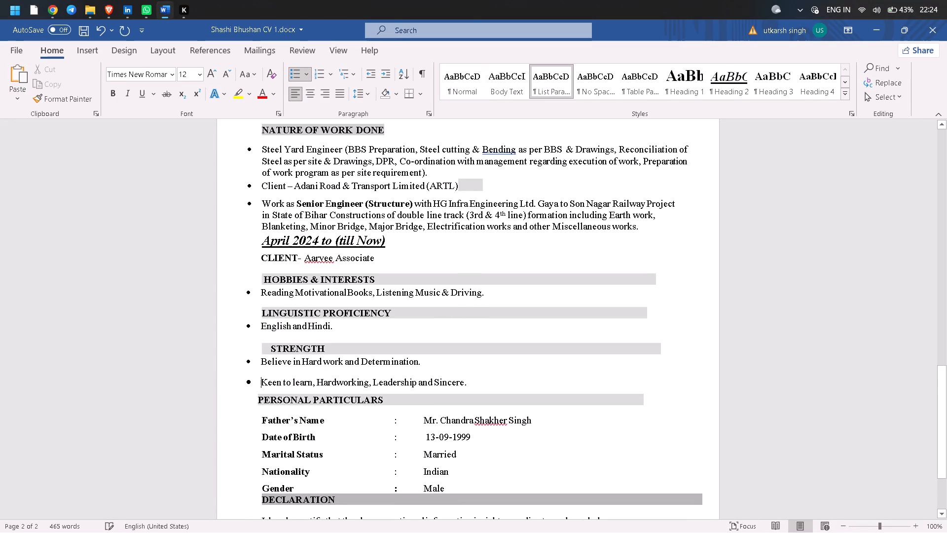
Review both pages of the CV from the header to the declaration, checking the bullets, heading numbering and spacing.
left_click_drag(946, 389, 946, 397)
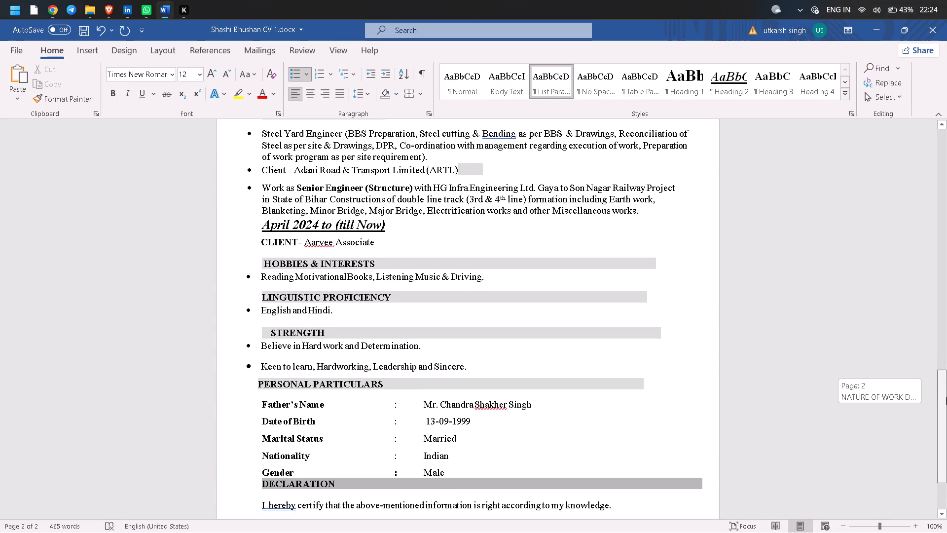
left_click_drag(946, 397, 946, 405)
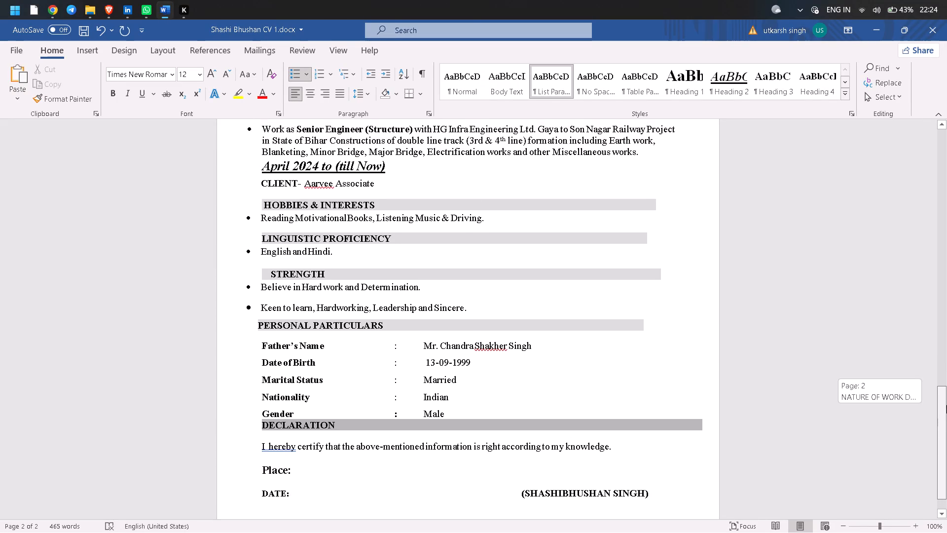
left_click_drag(946, 405, 946, 266)
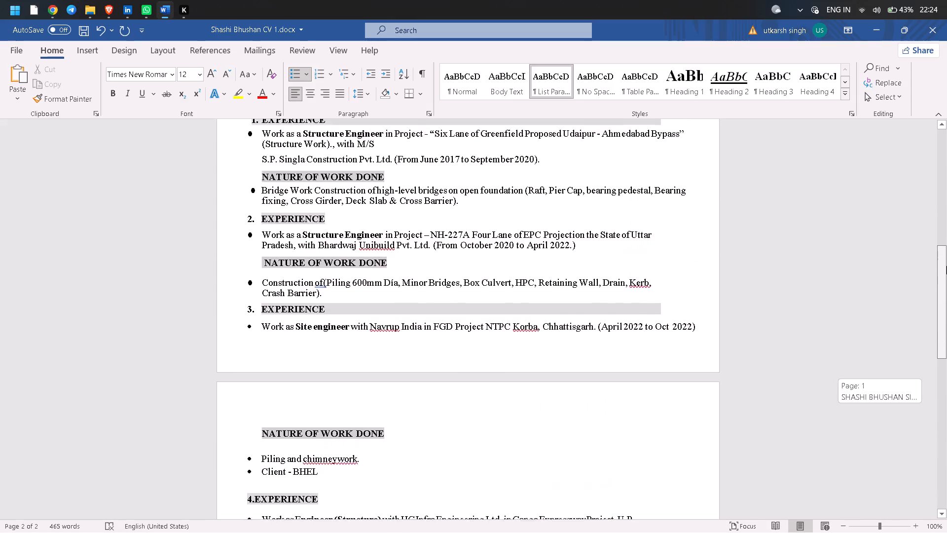
left_click_drag(946, 266, 946, 208)
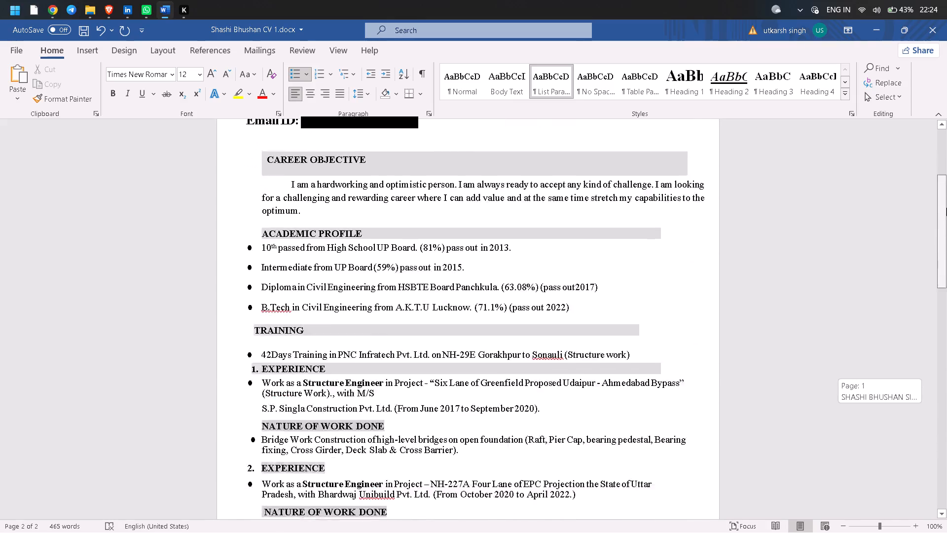
left_click_drag(946, 208, 946, 220)
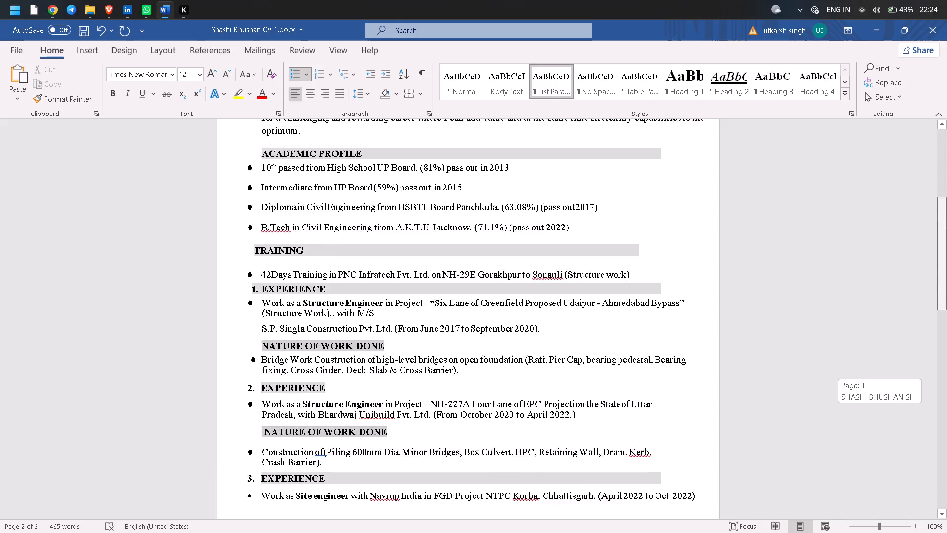
left_click_drag(946, 220, 894, 287)
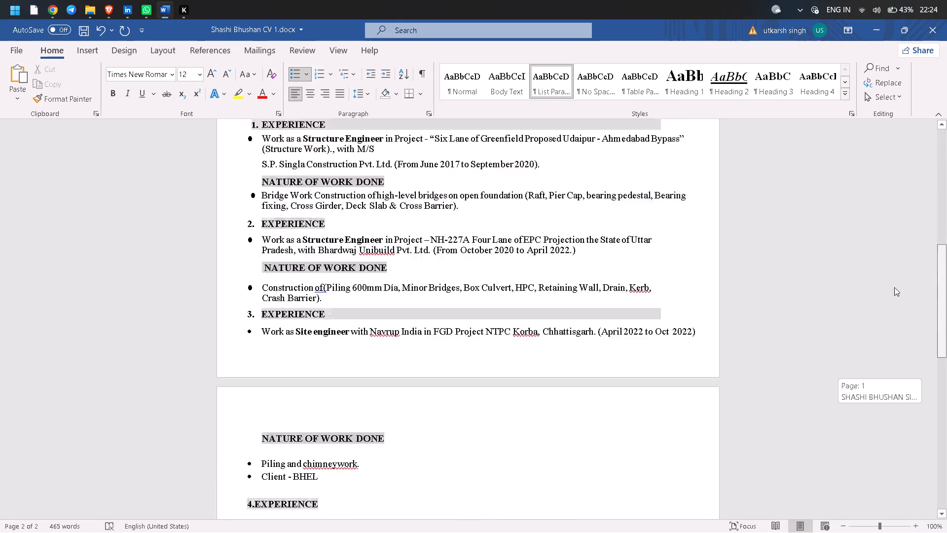
left_click_drag(894, 287, 877, 307)
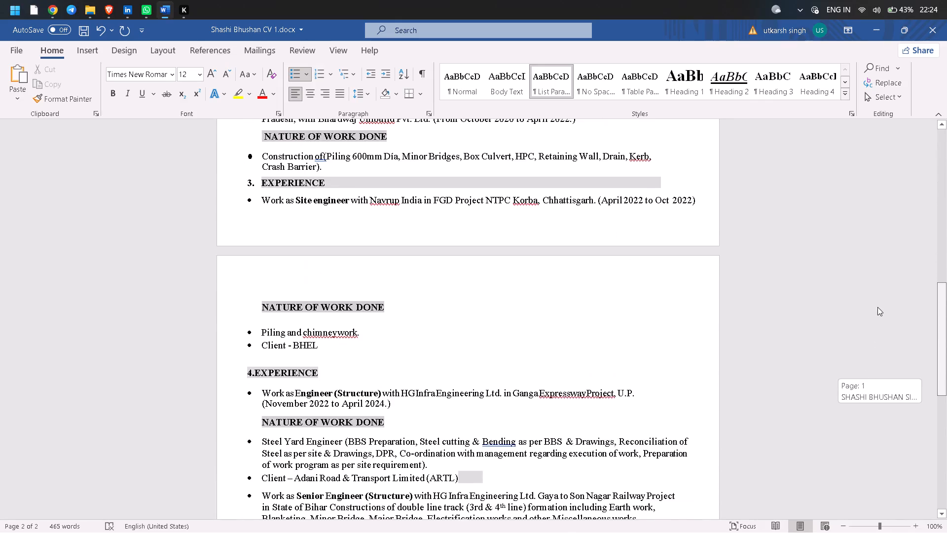
left_click_drag(877, 307, 424, 58)
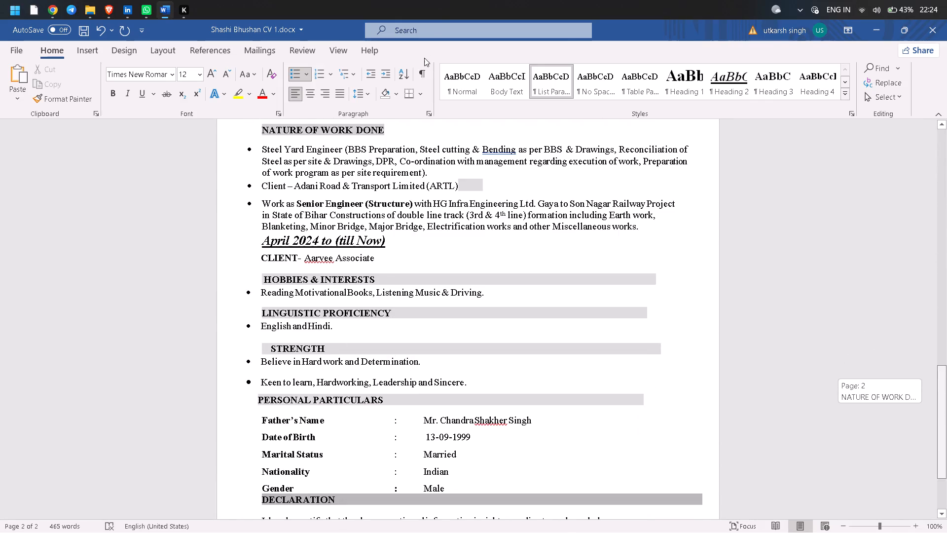
left_click_drag(424, 58, 939, 425)
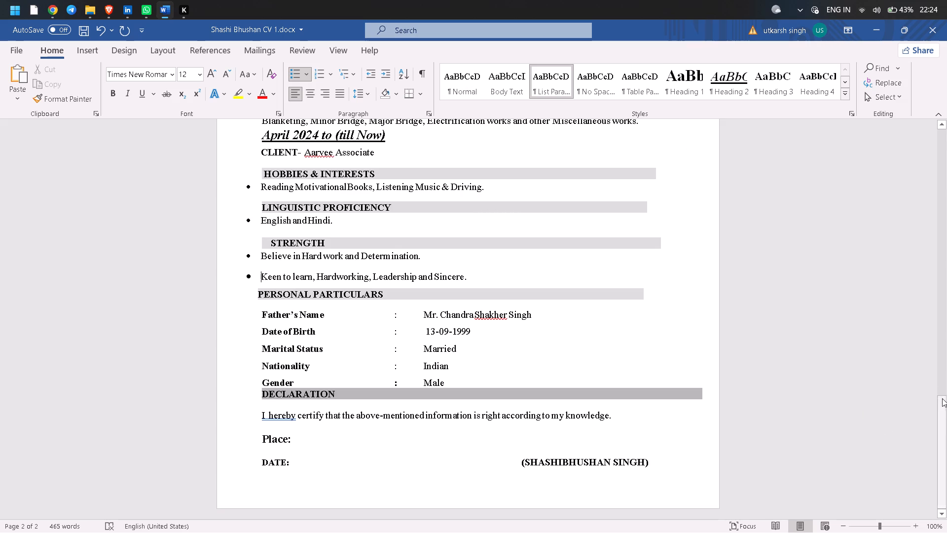
left_click_drag(945, 435, 946, 413)
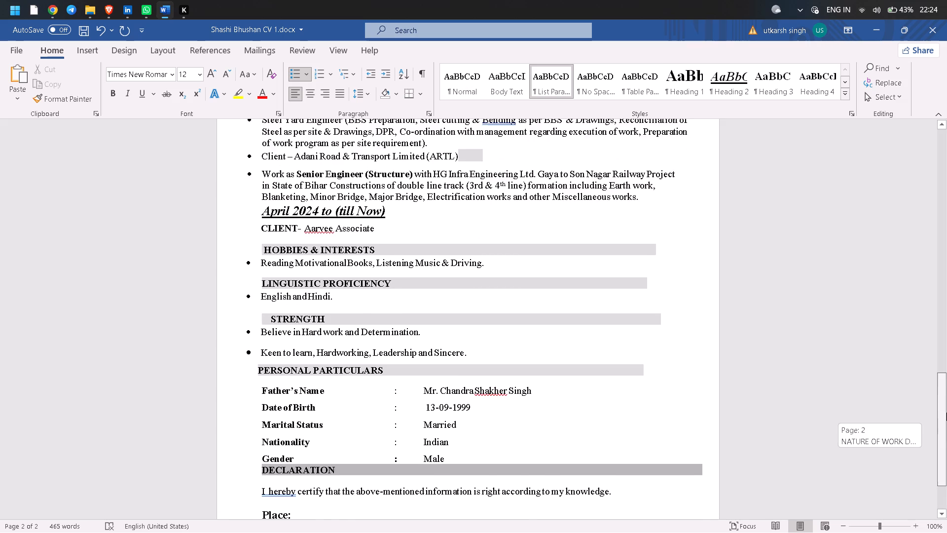
left_click_drag(946, 413, 946, 301)
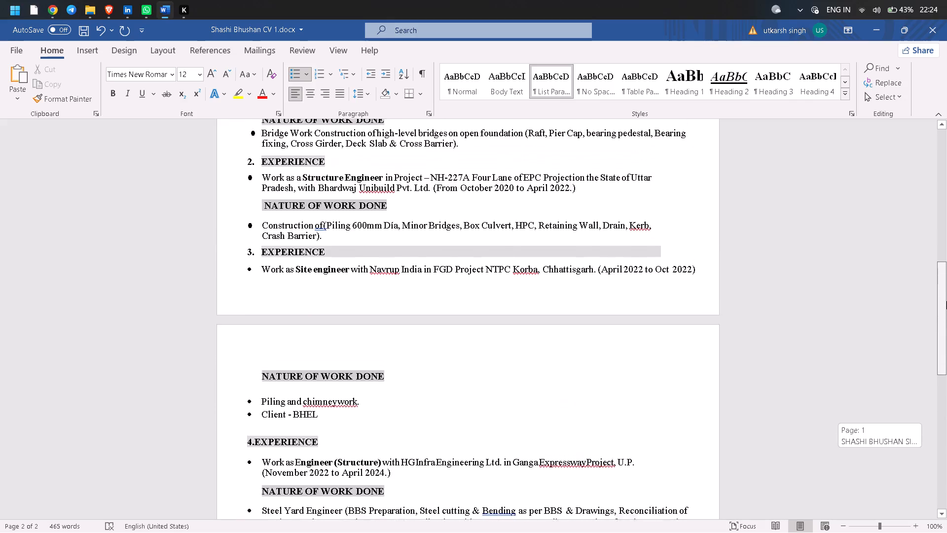
left_click_drag(946, 301, 946, 230)
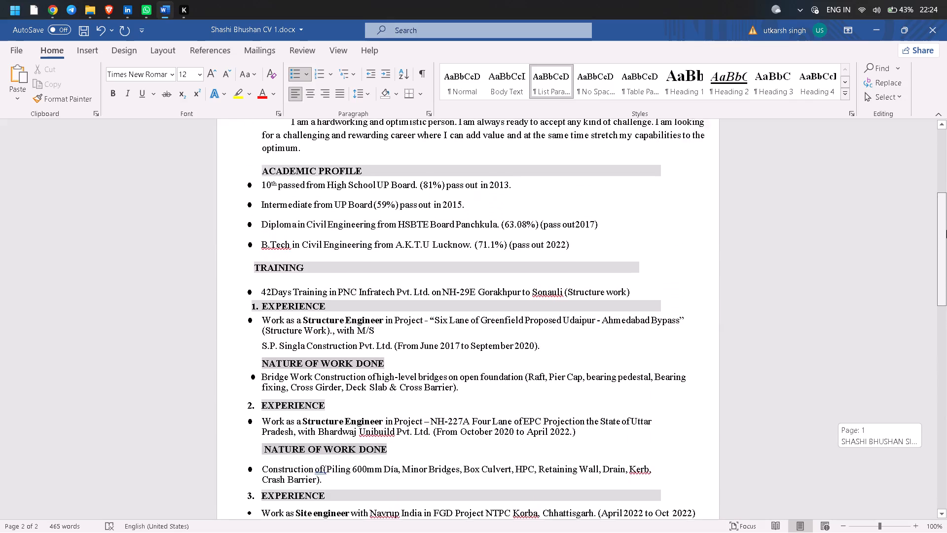
left_click_drag(946, 230, 878, 431)
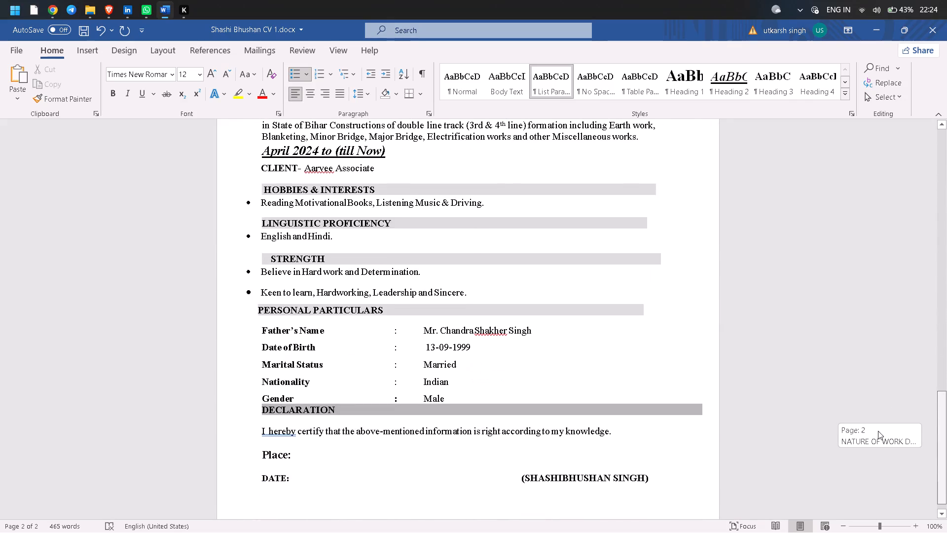
left_click_drag(878, 431, 878, 430)
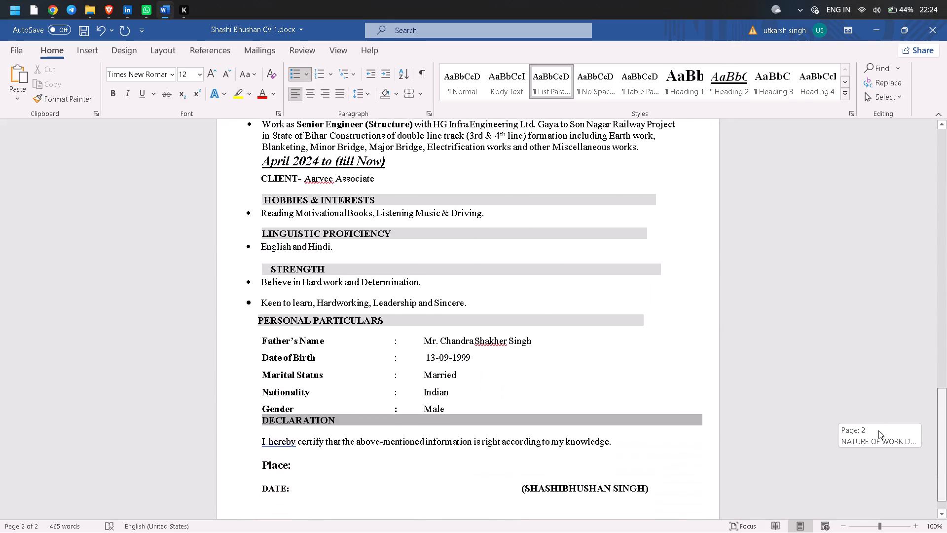
left_click_drag(878, 430, 863, 433)
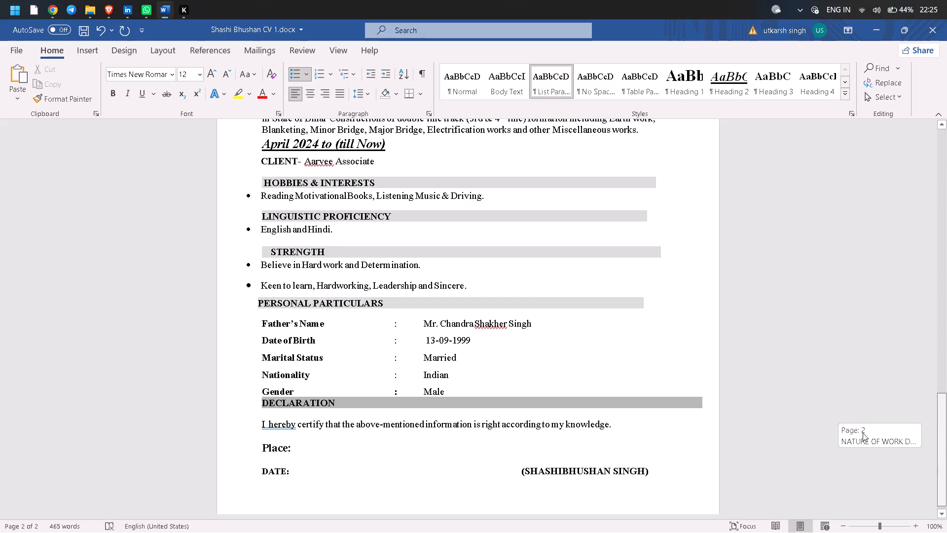
left_click_drag(863, 433, 884, 367)
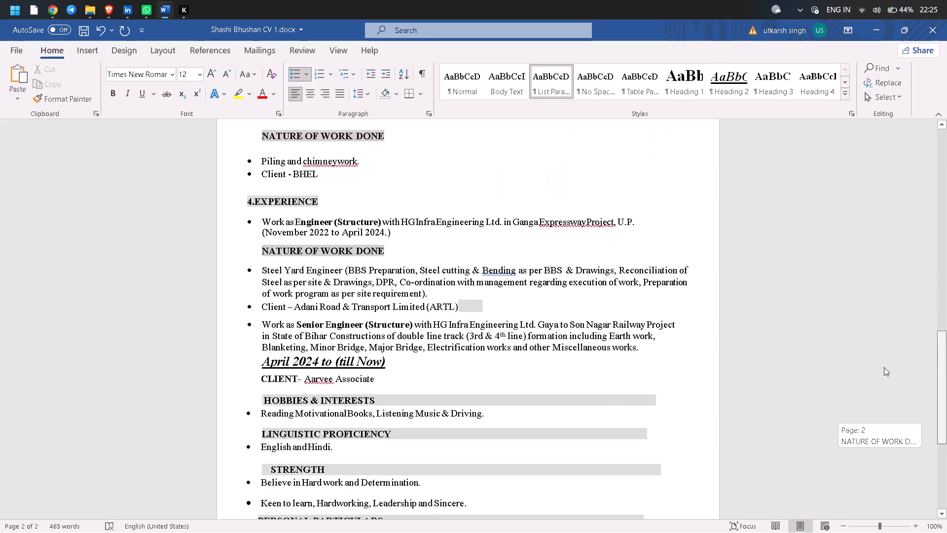
left_click_drag(884, 367, 938, 228)
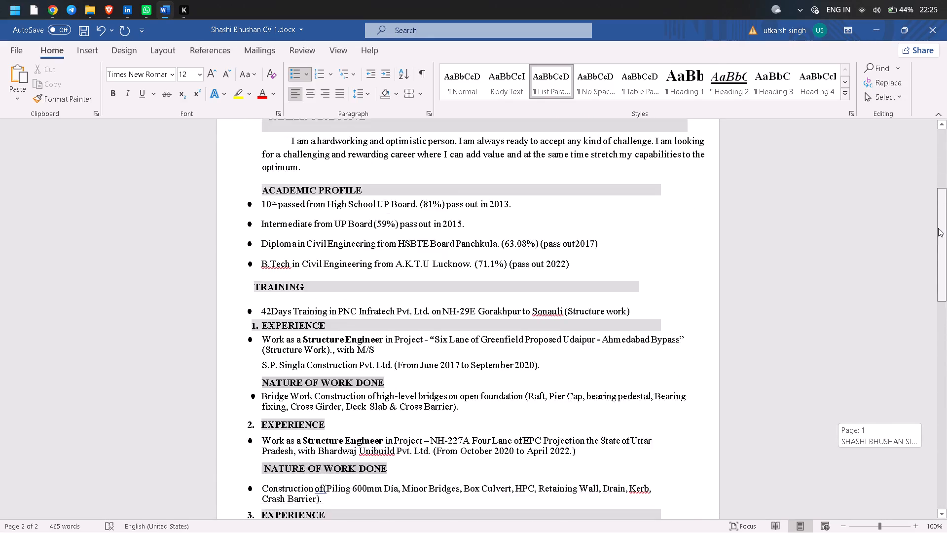
left_click_drag(938, 228, 888, 333)
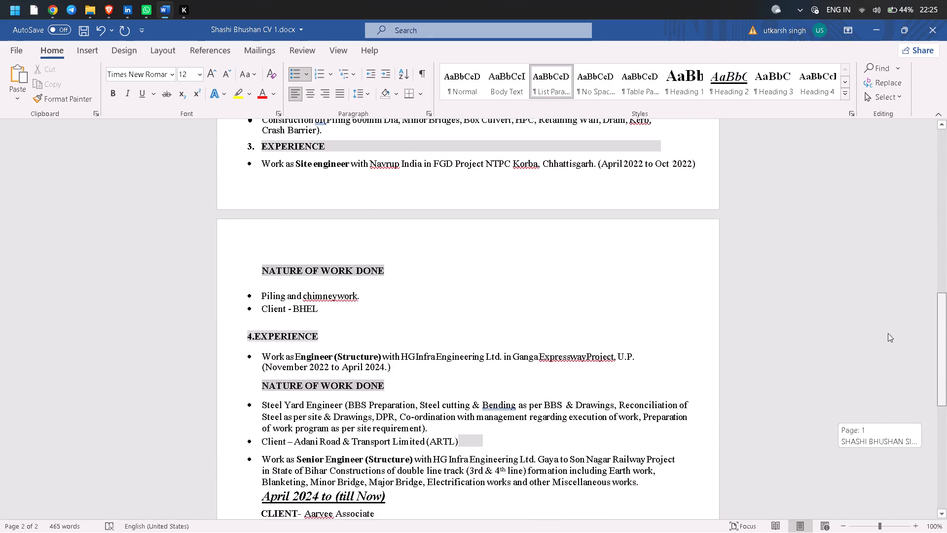
left_click_drag(888, 333, 874, 372)
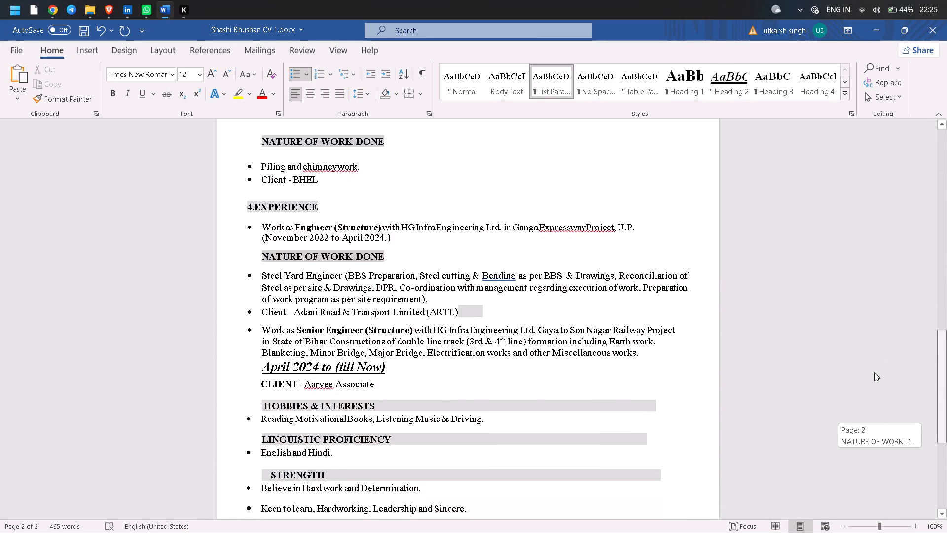
left_click_drag(874, 372, 854, 410)
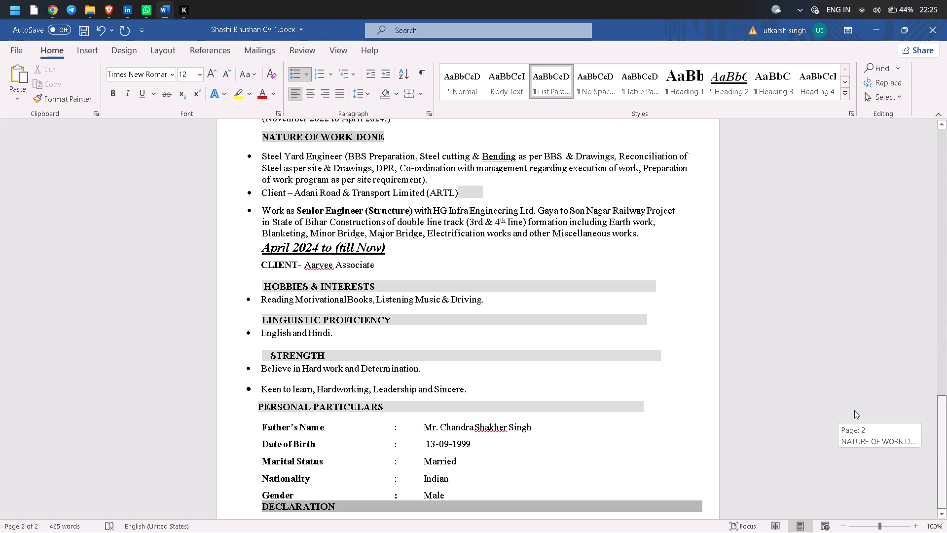
left_click_drag(854, 410, 874, 386)
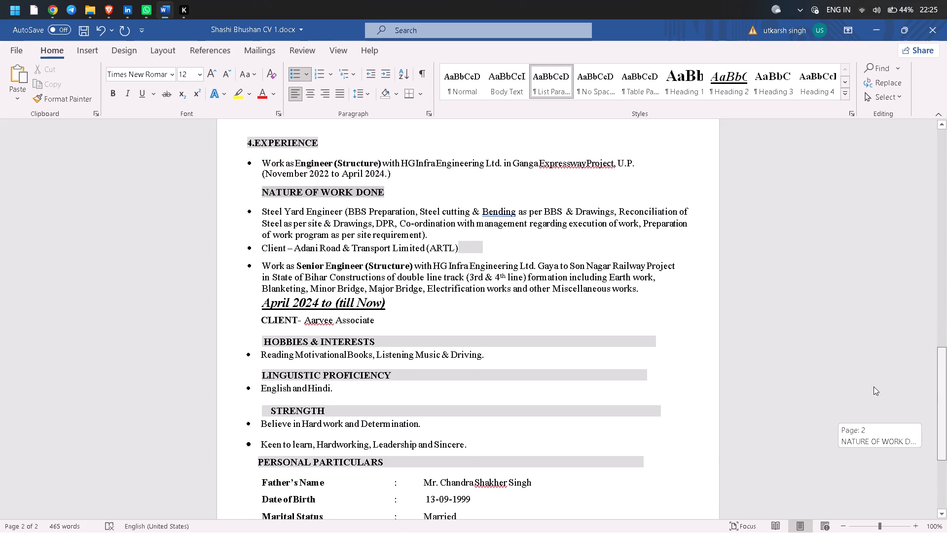
left_click_drag(874, 386, 878, 379)
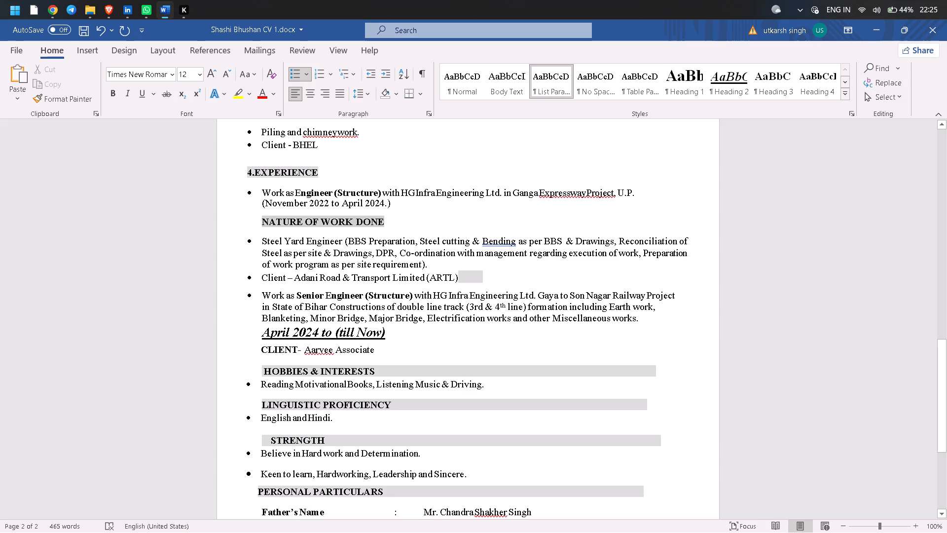
left_click_drag(941, 348, 946, 91)
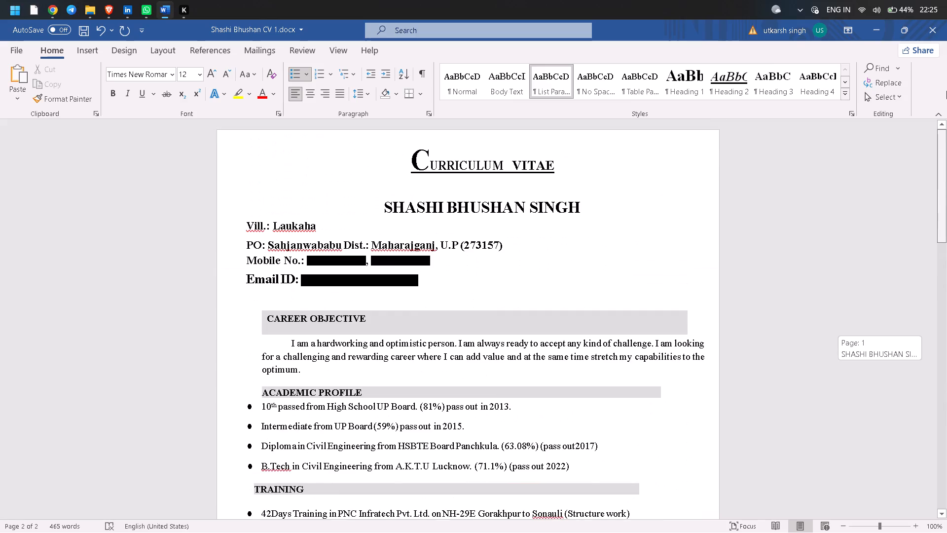
left_click_drag(946, 91, 945, 146)
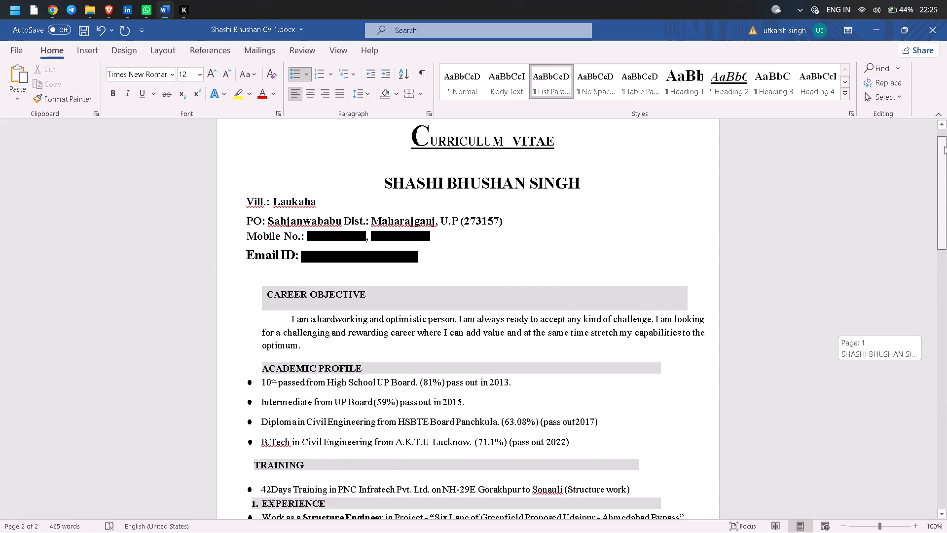
left_click_drag(945, 146, 944, 214)
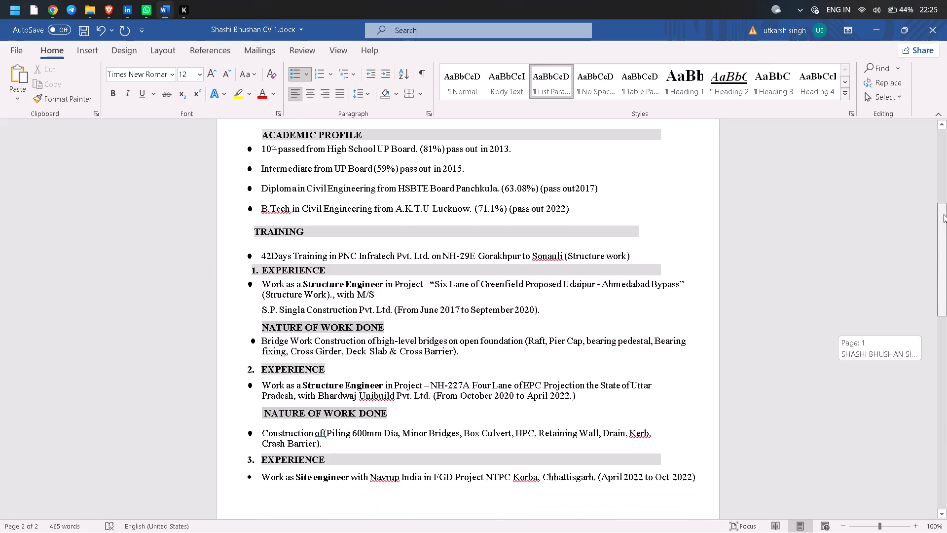
left_click_drag(944, 214, 946, 272)
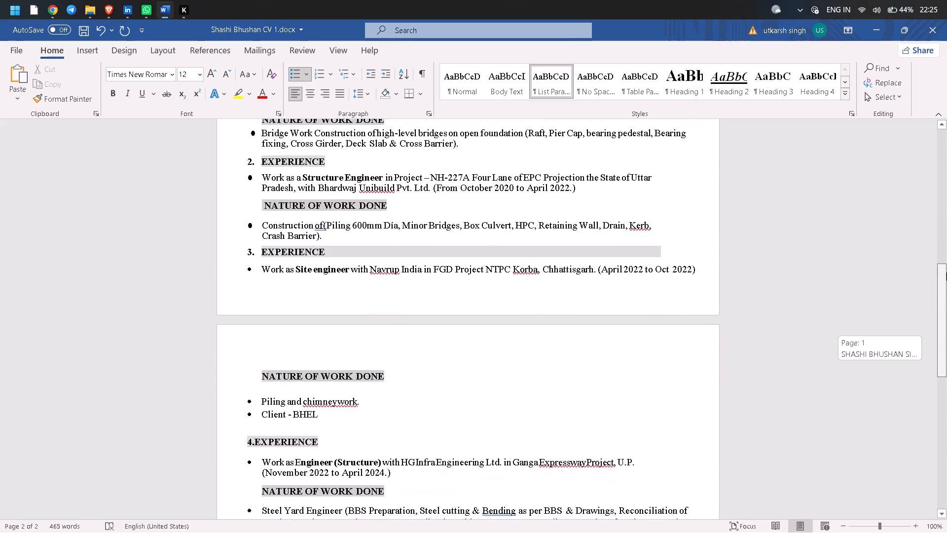
left_click_drag(946, 272, 946, 304)
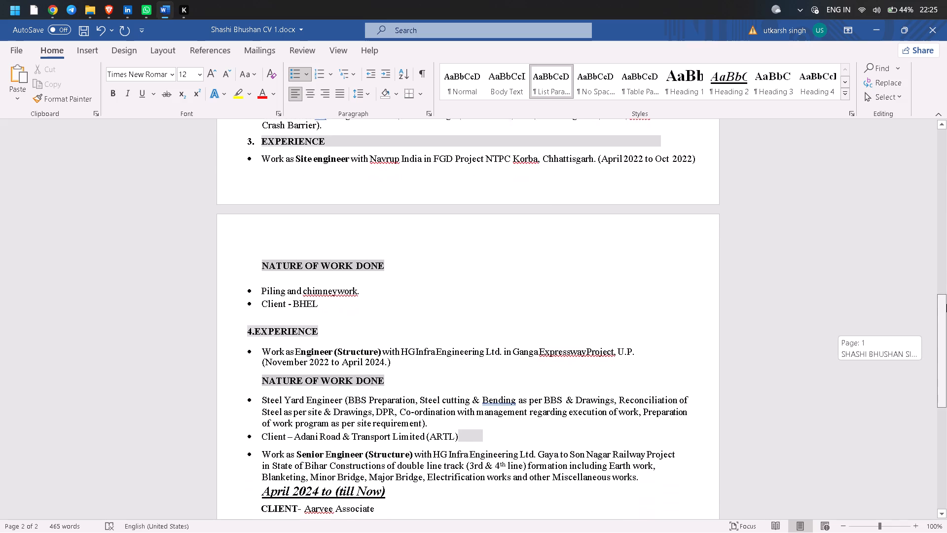
left_click_drag(946, 304, 946, 307)
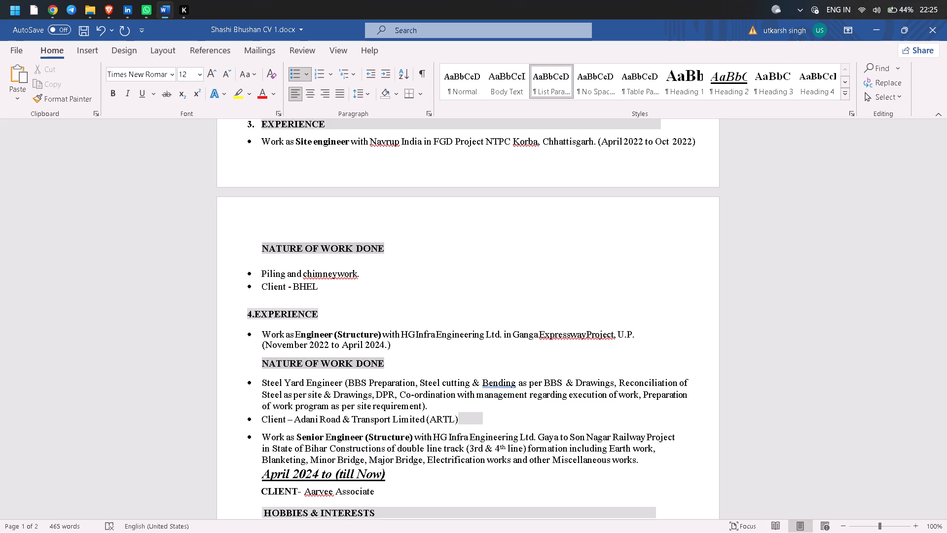
Insert a space between "4." and "EXPERIENCE" in the fourth experience heading, matching the other numbered headings.
left_click(256, 309)
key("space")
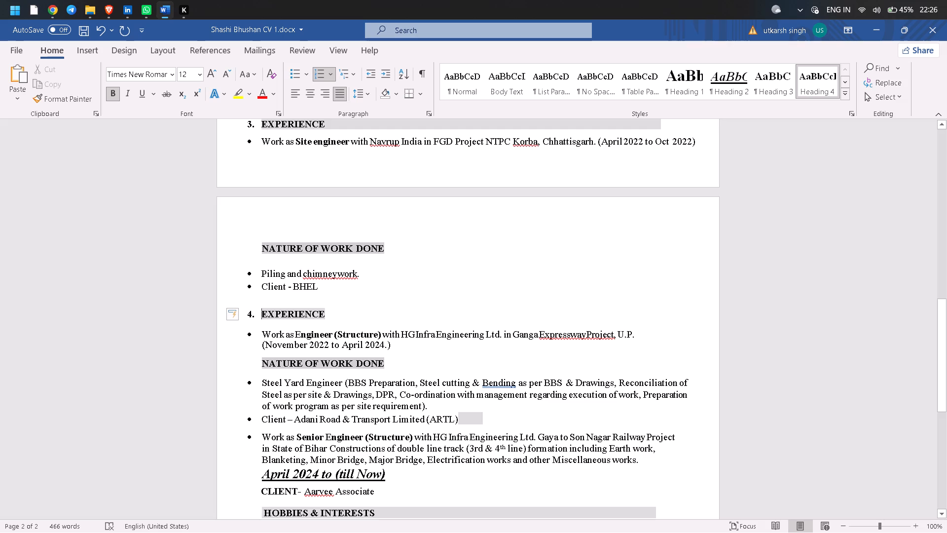
scroll(421, 314, "down", 5)
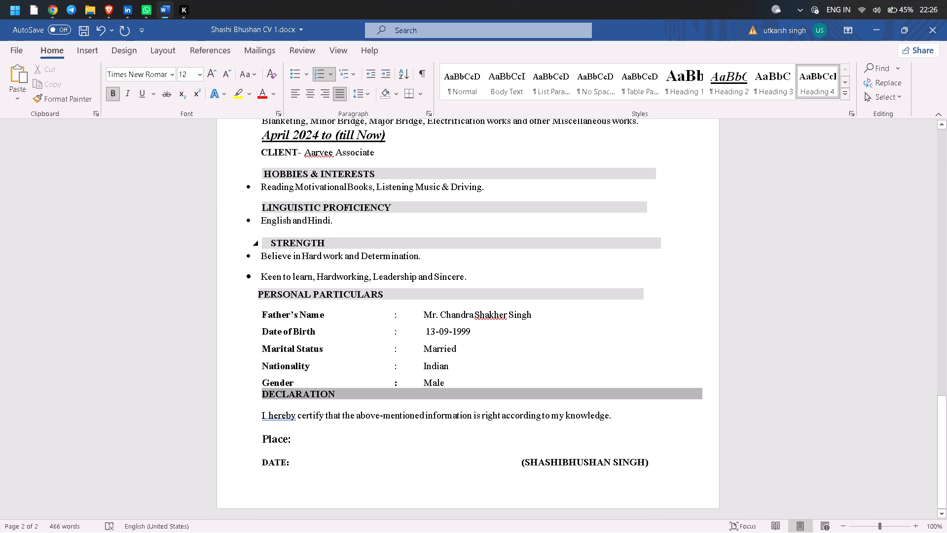
Save a copy of the CV as a Word document in Downloads, named with the candidate's name followed by "CV octuber 2026".
left_click(16, 53)
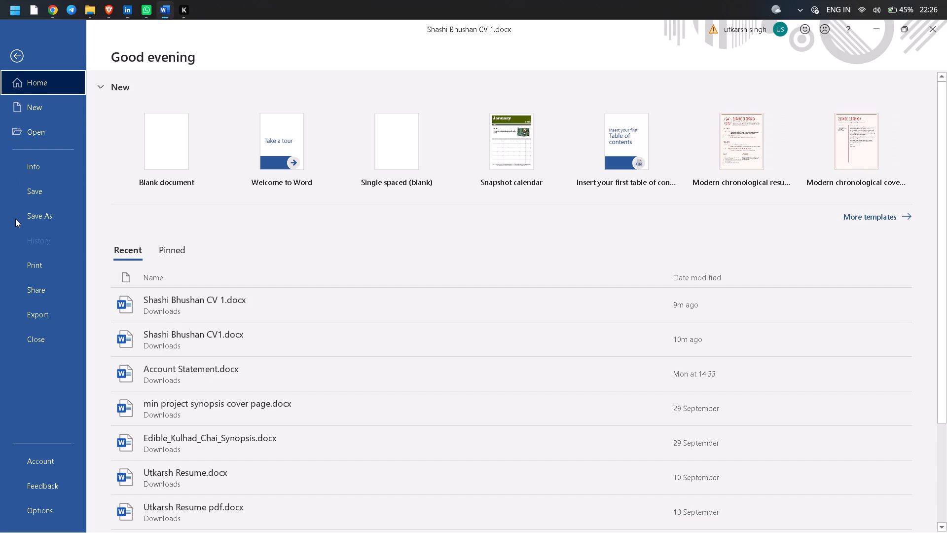
left_click(16, 218)
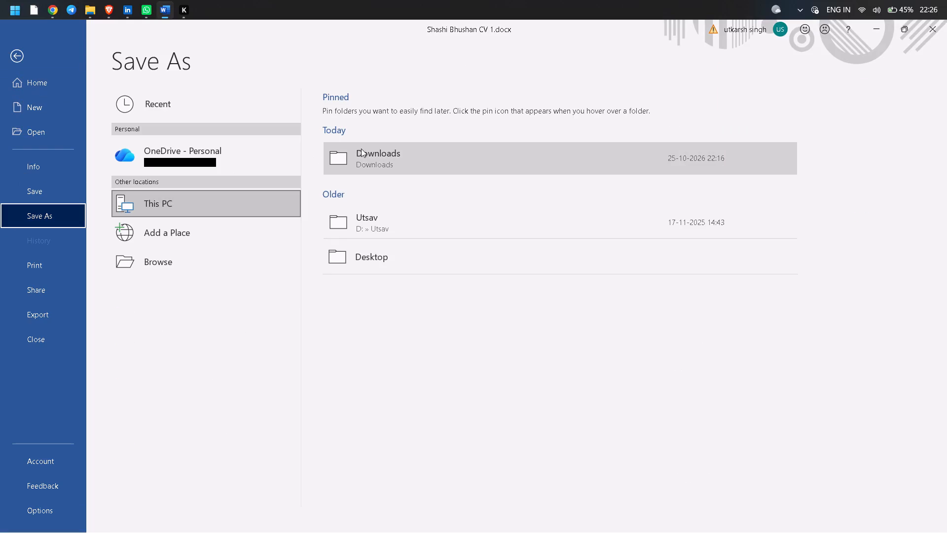
left_click(421, 160)
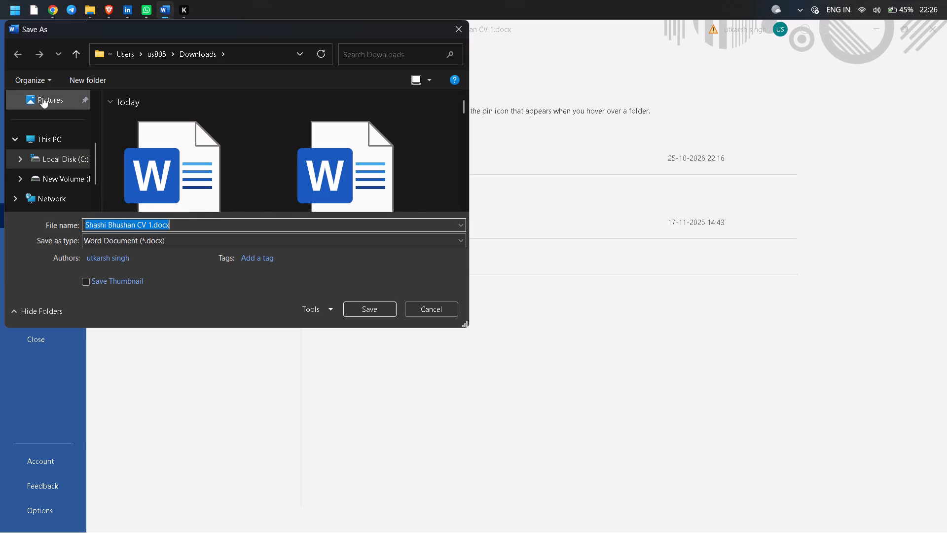
scroll(55, 109, "down", 4)
scroll(55, 109, "up", 5)
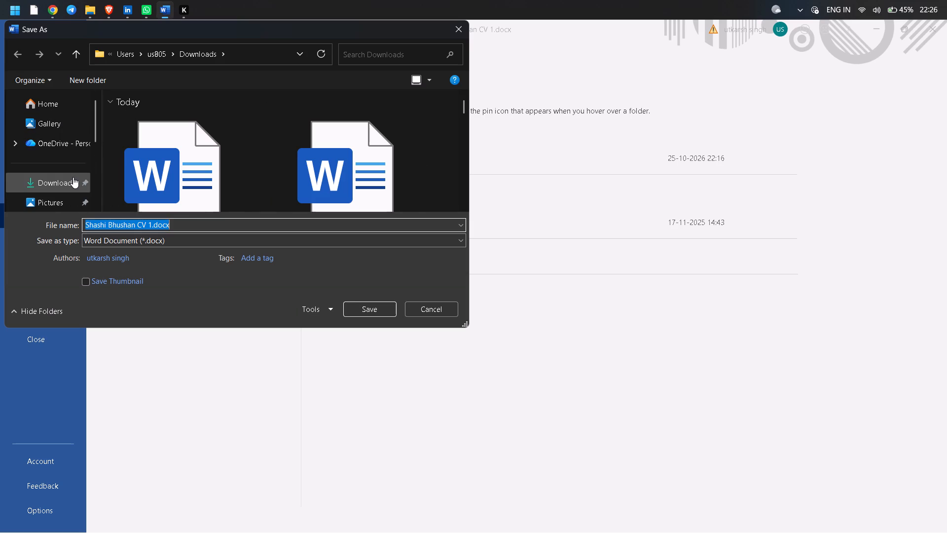
left_click(73, 177)
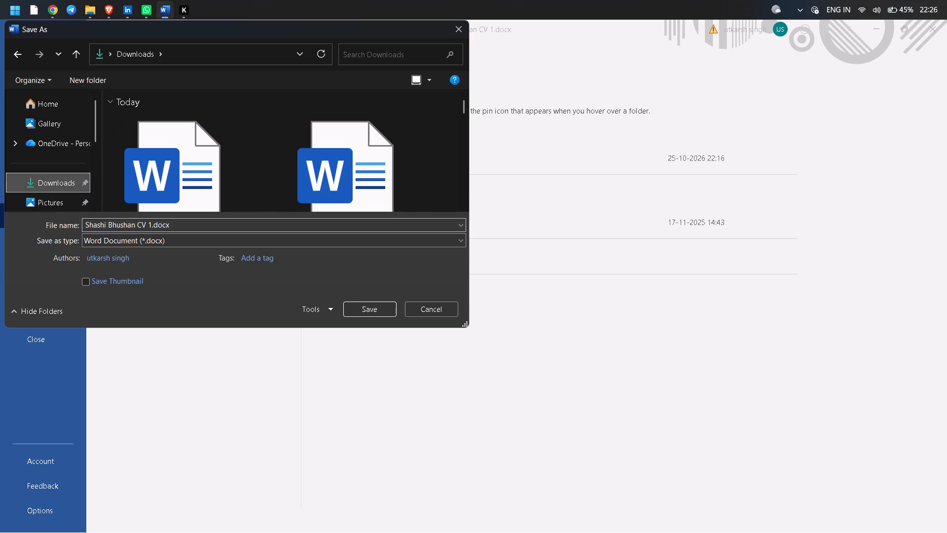
left_click(134, 228)
left_click(134, 226)
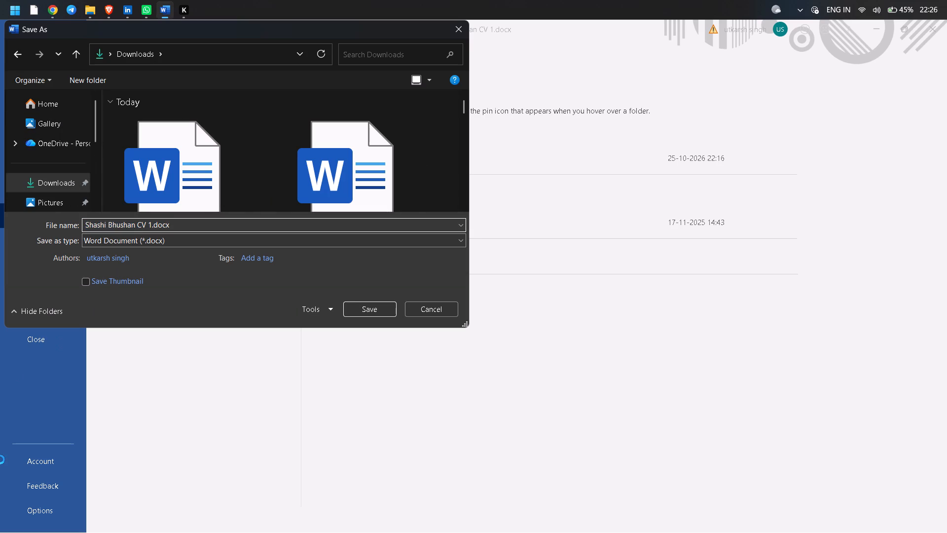
key("BackSpace")
key("BackSpace")
key("BackSpace")
key("BackSpace")
key("BackSpace")
key("BackSpace")
key("BackSpace")
key("BackSpace")
key("BackSpace")
key("BackSpace")
key("BackSpace")
key("BackSpace")
key("BackSpace")
key("BackSpace")
key("BackSpace")
key("BackSpace")
key("BackSpace")
key("BackSpace")
key("Right")
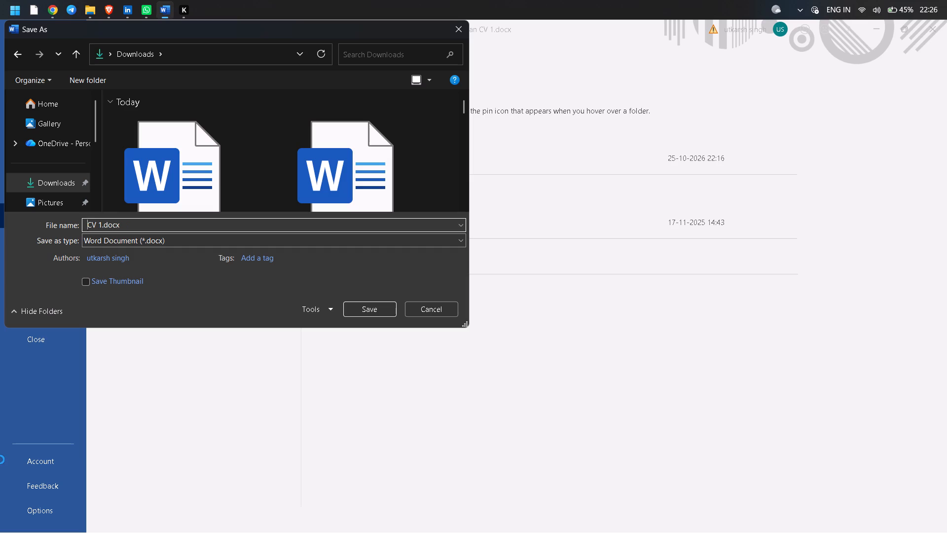
key("Right")
key("Right")
key("Right")
key("Right")
key("BackSpace")
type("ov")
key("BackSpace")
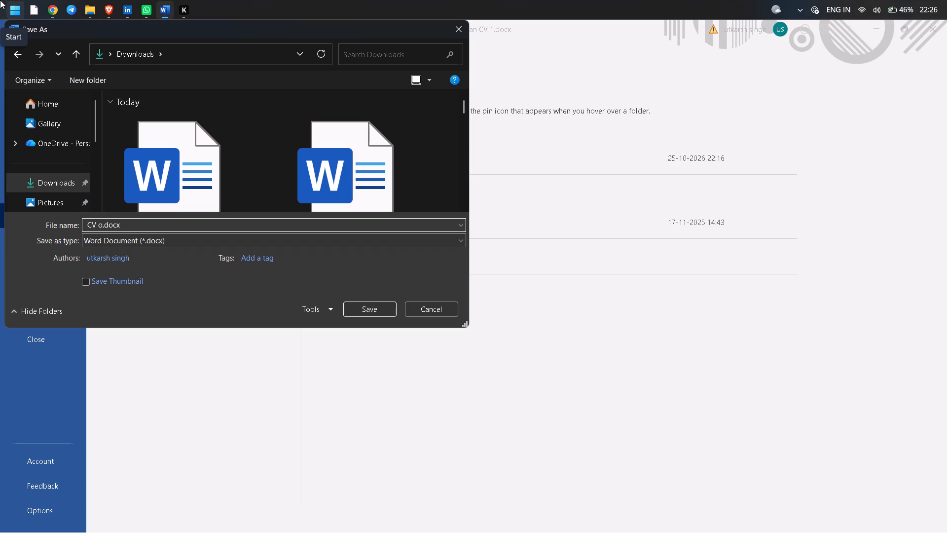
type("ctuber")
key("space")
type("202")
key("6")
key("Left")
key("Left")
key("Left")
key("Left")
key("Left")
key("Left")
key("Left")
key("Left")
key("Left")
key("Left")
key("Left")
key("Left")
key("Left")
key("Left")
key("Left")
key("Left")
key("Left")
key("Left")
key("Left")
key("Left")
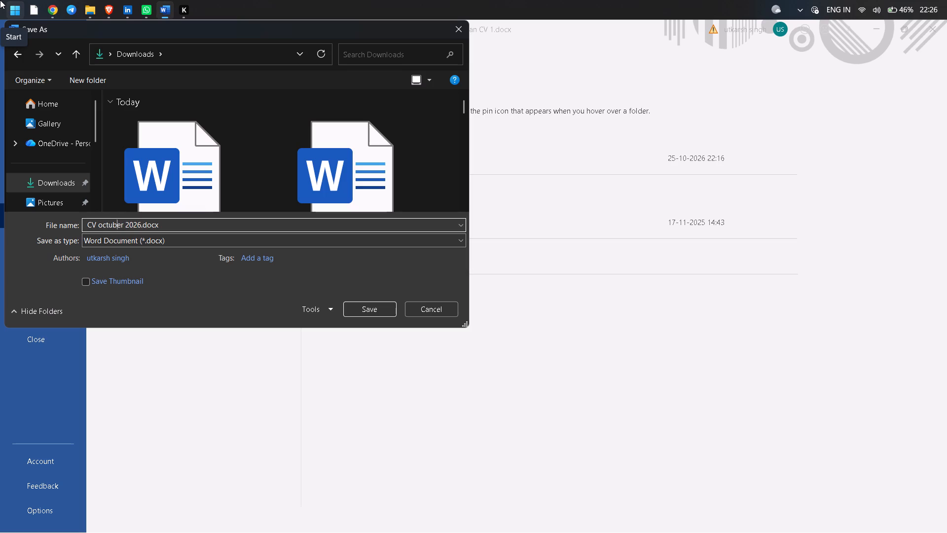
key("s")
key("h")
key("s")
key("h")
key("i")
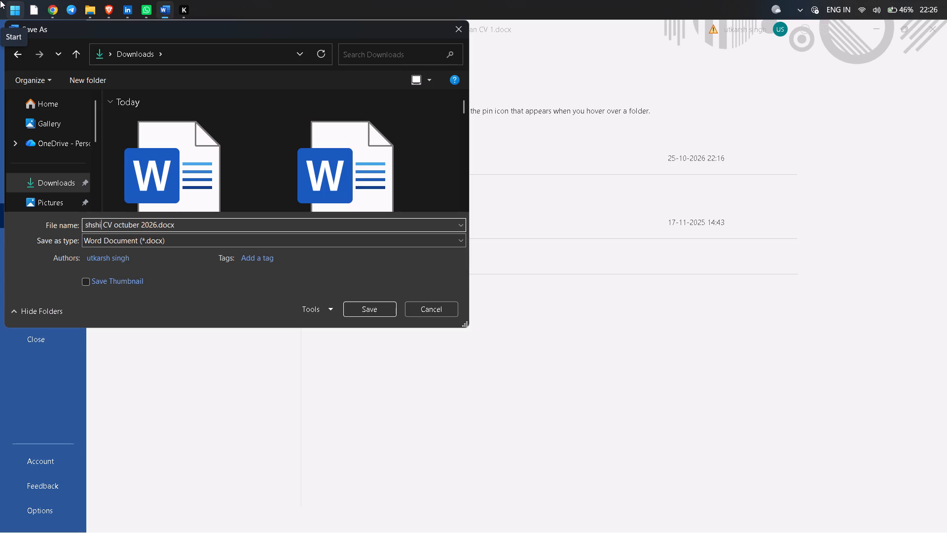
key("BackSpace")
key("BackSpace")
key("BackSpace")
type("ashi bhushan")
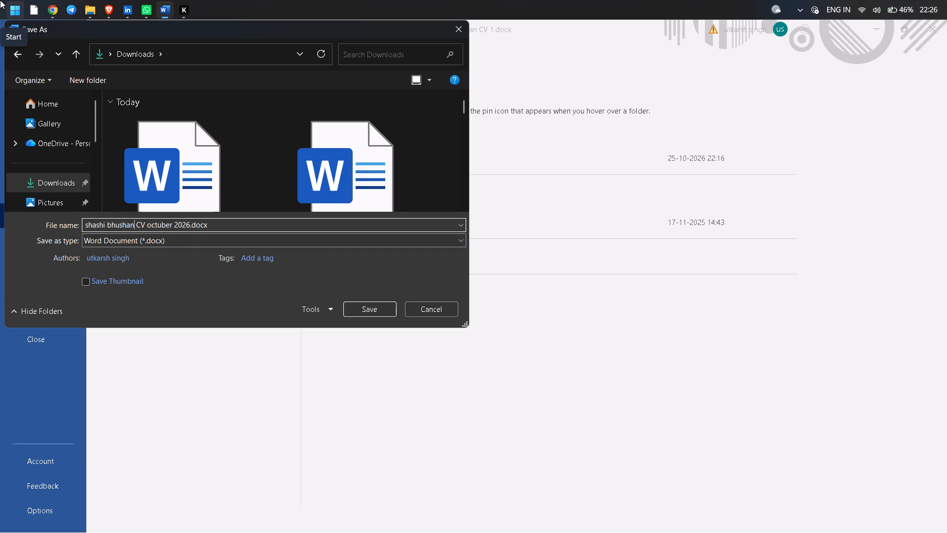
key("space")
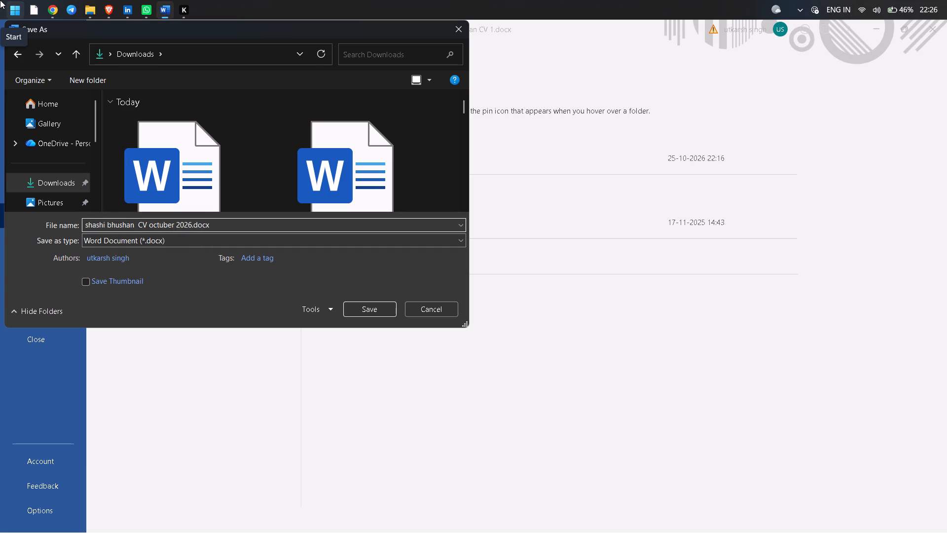
left_click(370, 311)
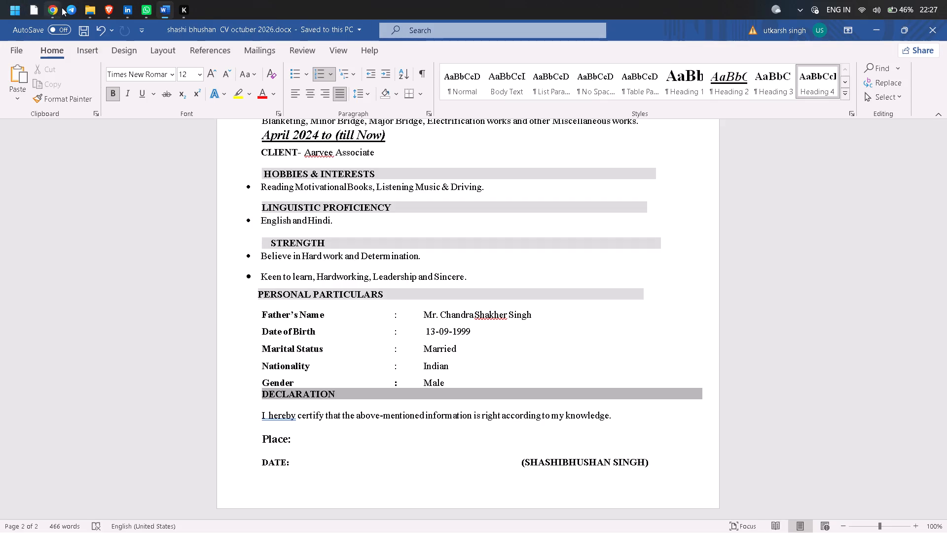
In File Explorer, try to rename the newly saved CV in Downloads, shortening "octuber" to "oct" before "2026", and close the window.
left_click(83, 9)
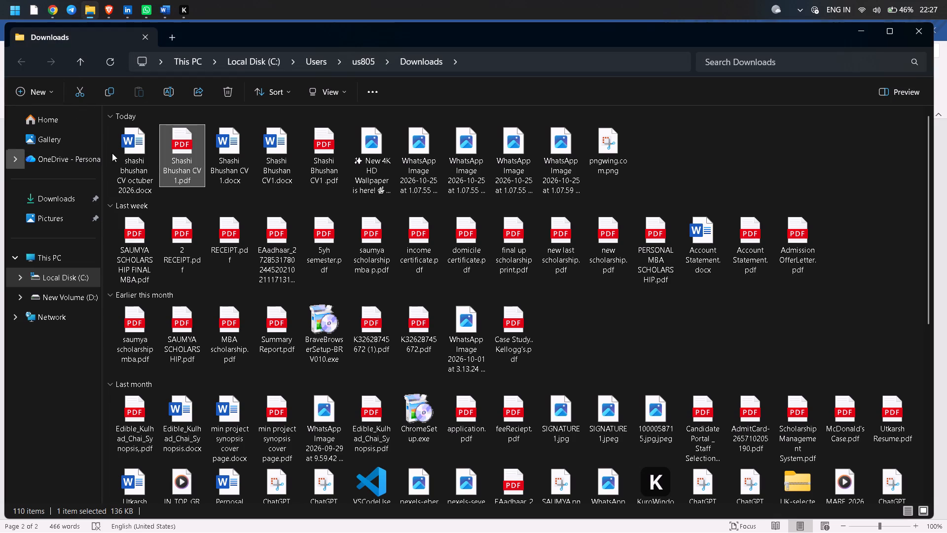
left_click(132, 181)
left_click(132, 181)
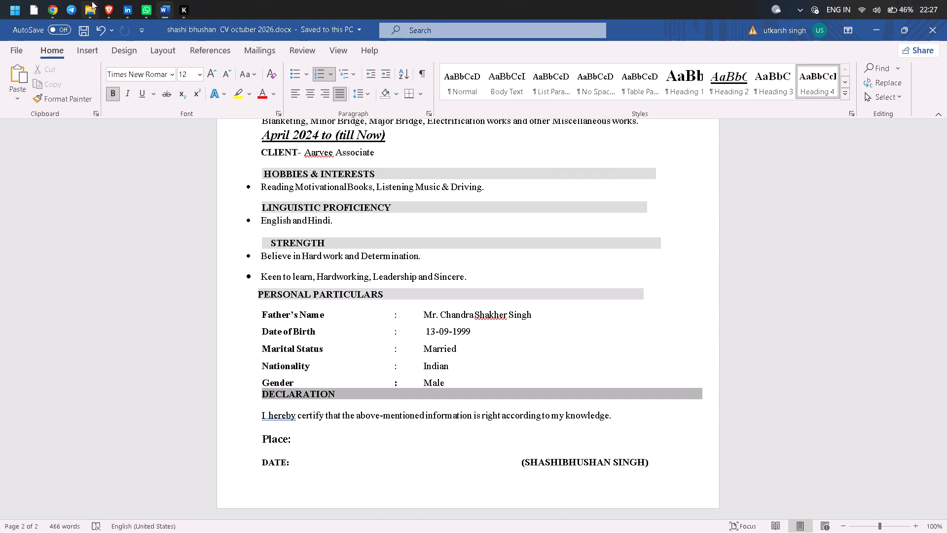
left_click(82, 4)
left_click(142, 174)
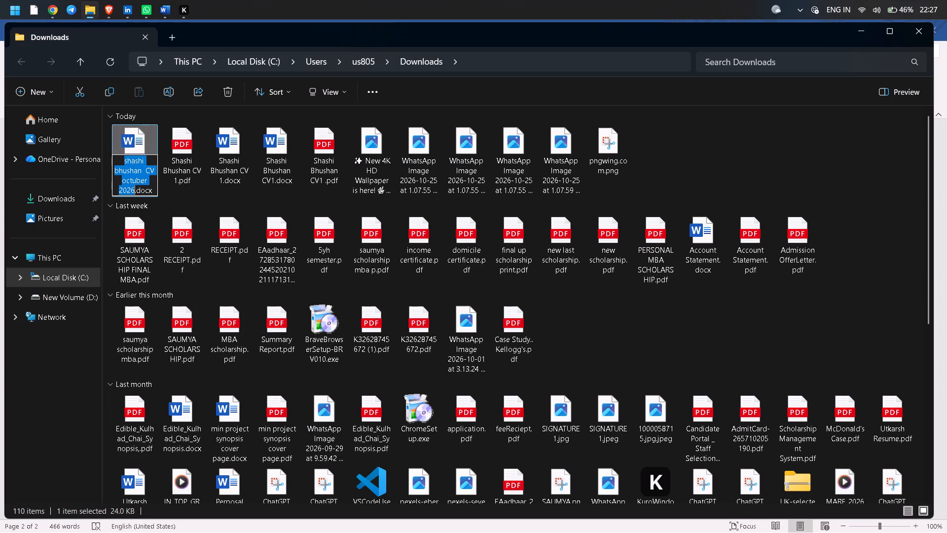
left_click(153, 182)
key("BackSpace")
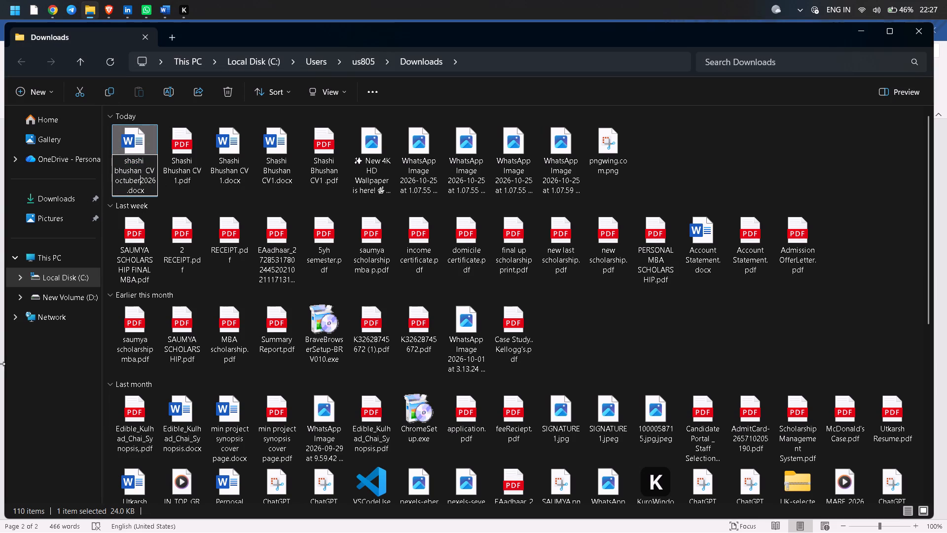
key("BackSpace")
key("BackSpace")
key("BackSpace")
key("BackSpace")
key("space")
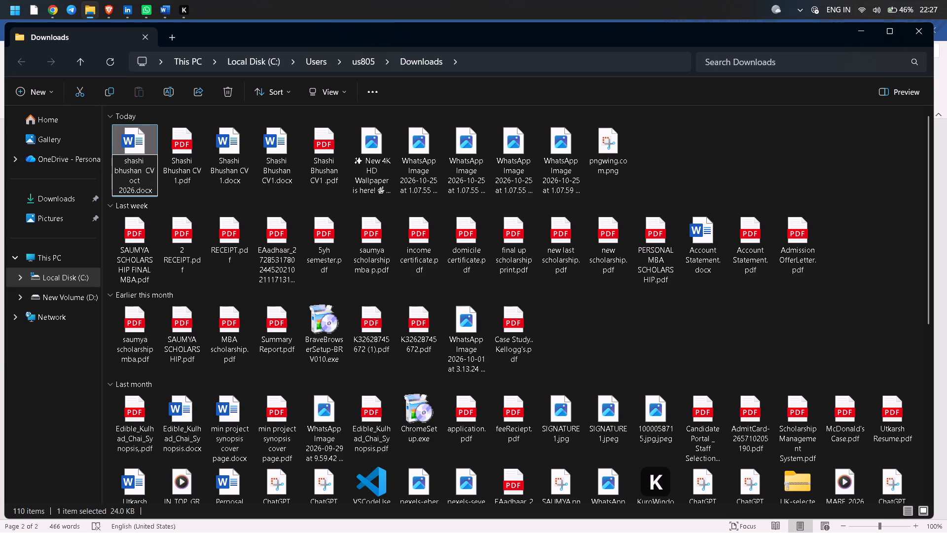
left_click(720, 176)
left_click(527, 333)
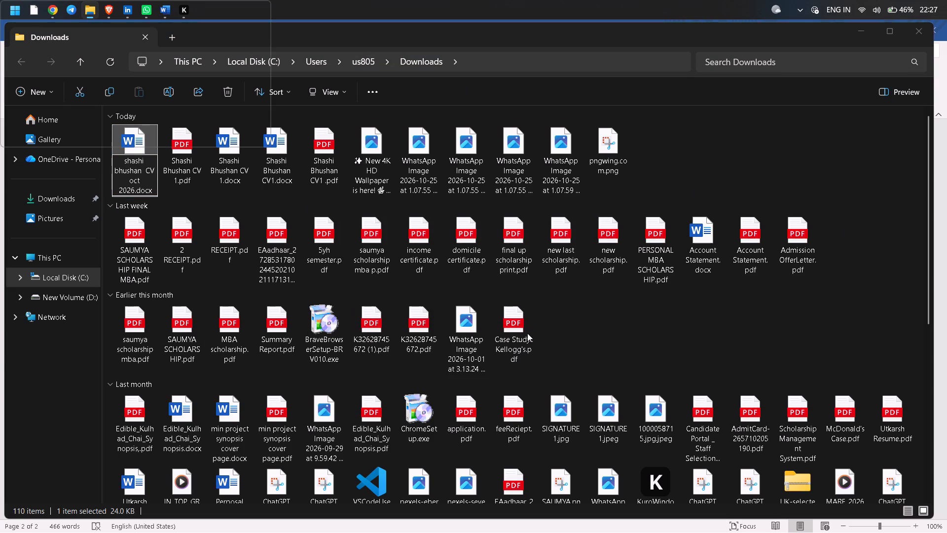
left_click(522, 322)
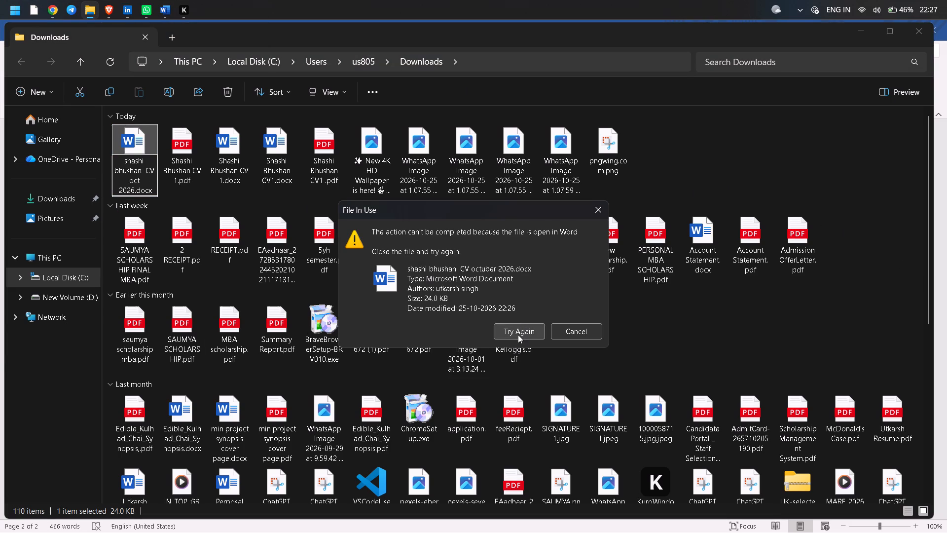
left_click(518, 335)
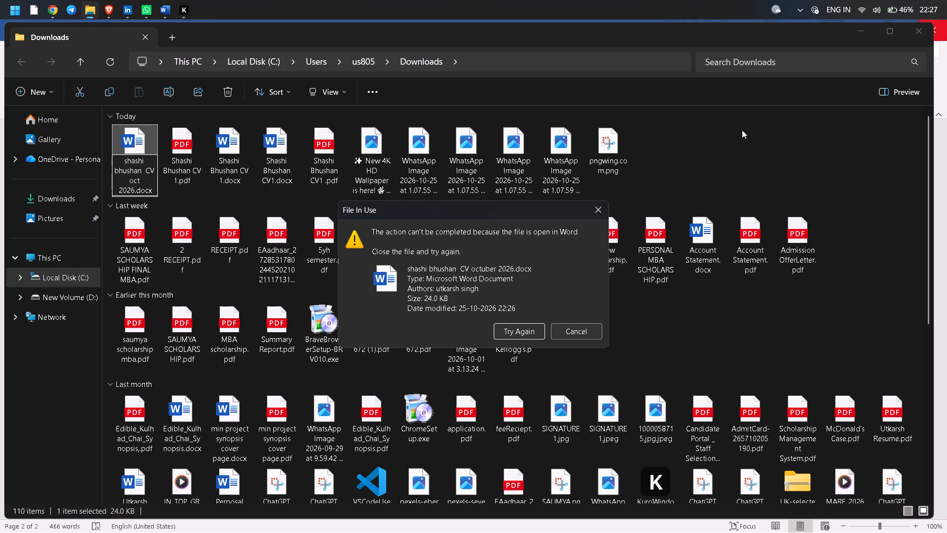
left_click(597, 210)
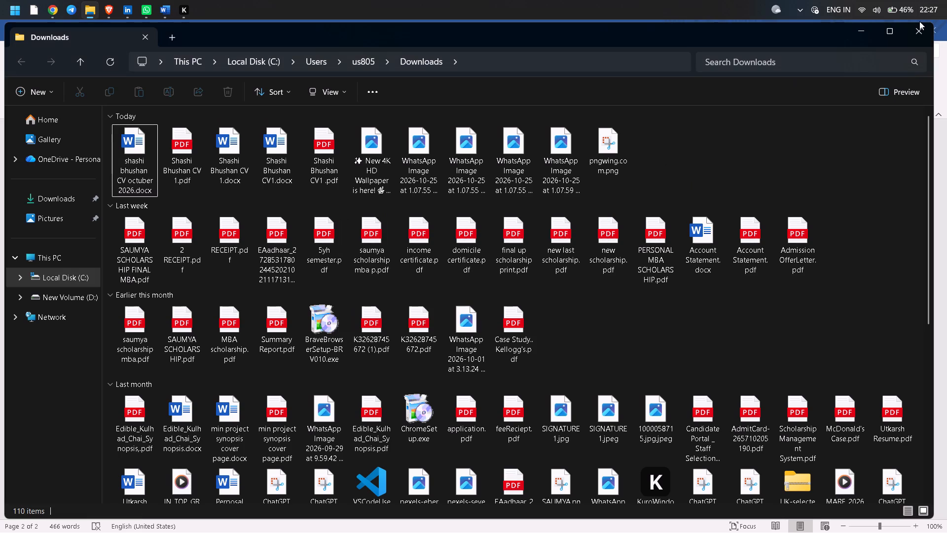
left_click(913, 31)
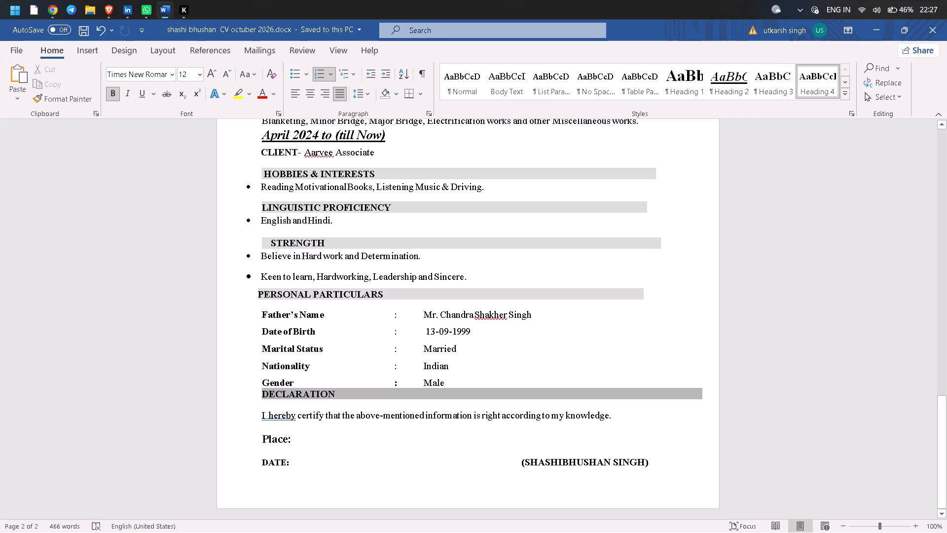
Save the open CV document again under its current name.
key("ctrl+s")
key("ctrl+s")
right_click(793, 159, "ctrl")
key("ctrl+s")
left_click(808, 210)
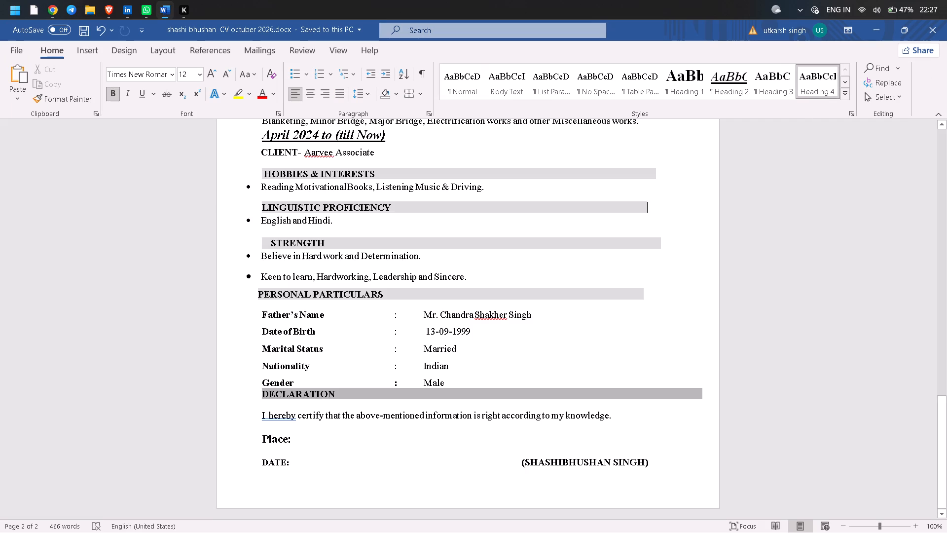
key("ctrl+s")
key("ctrl+s")
key("ctrl+s")
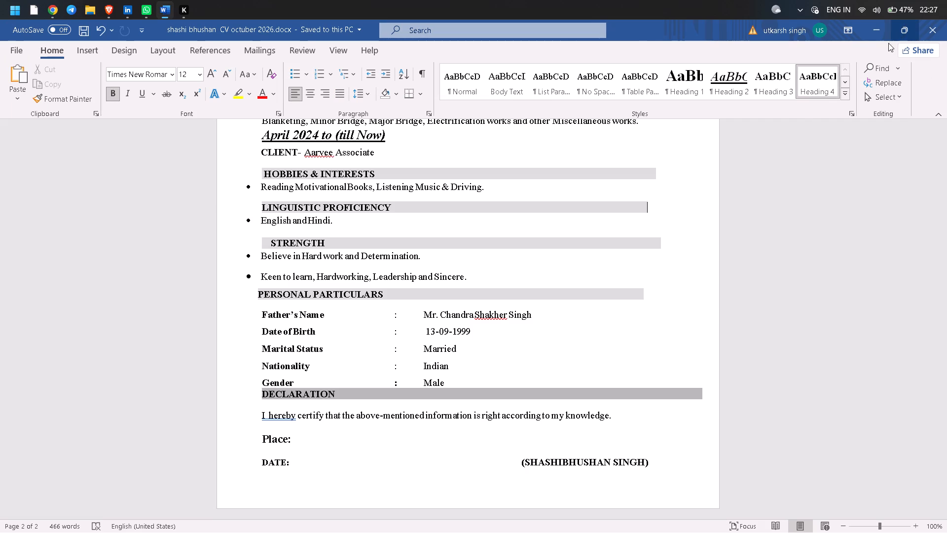
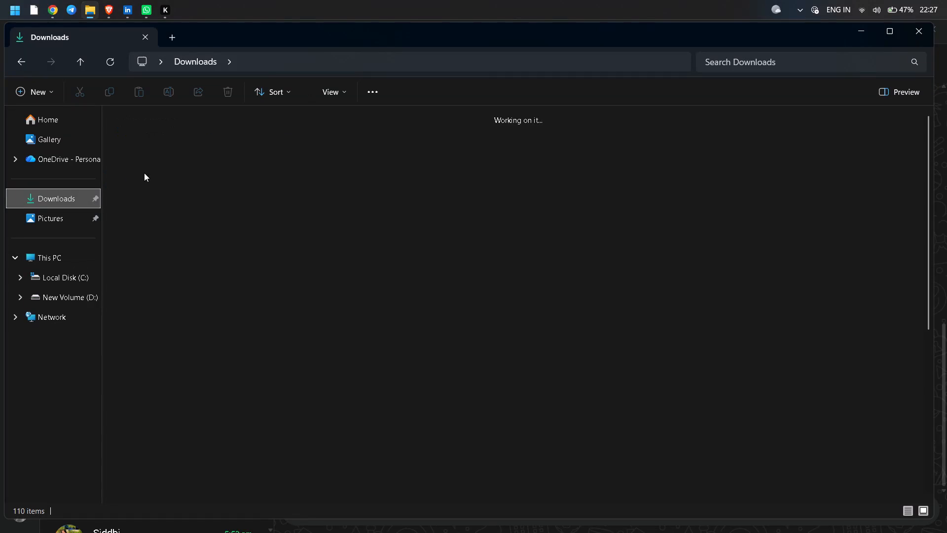
Rename the CV Word file in Downloads, shortening "octuber" to "oct" and keeping a space before "2026".
left_click(135, 181)
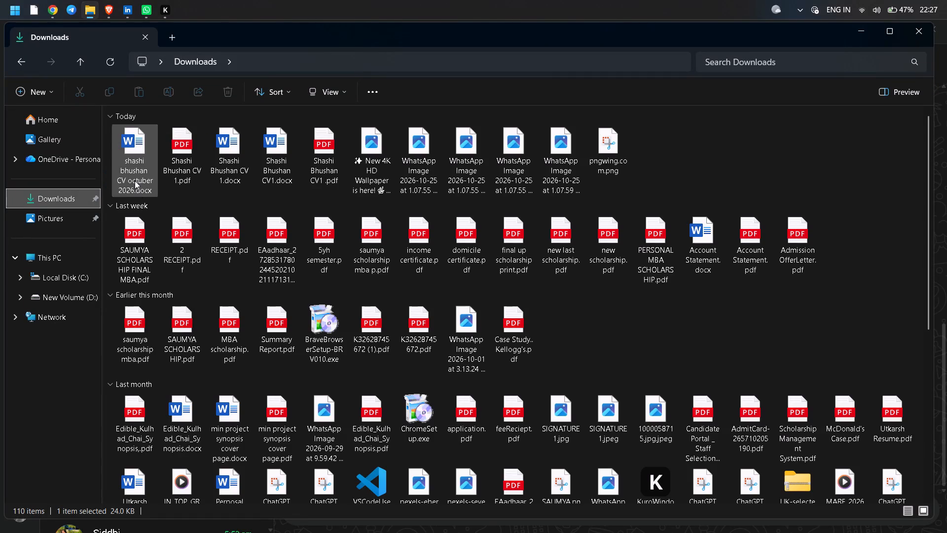
left_click(135, 181)
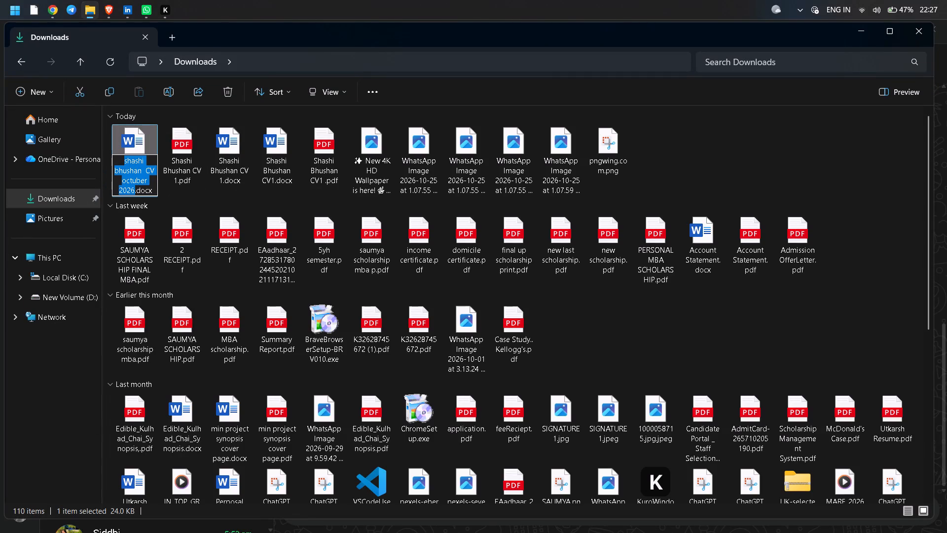
left_click(148, 179)
key("BackSpace")
key("BackSpace")
key("BackSpace")
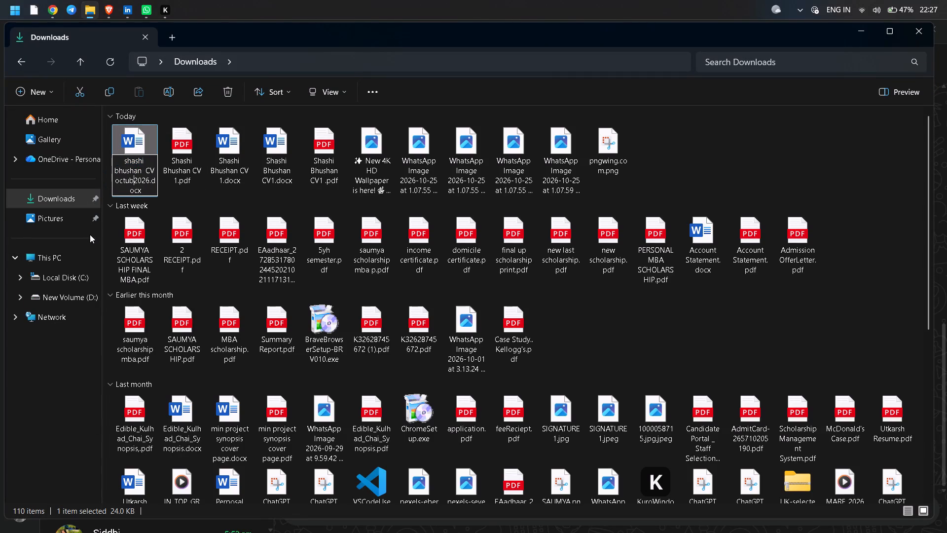
key("BackSpace")
key("BackSpace")
key("space")
left_click(661, 138)
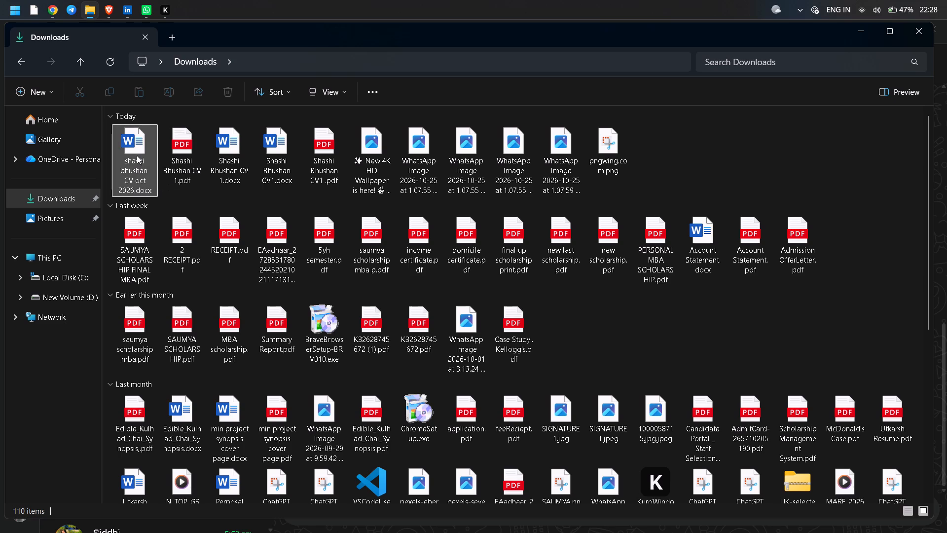
Open the "CV oct 2026" document from Downloads in Word.
left_click(138, 137)
left_click(139, 137)
left_click(130, 129)
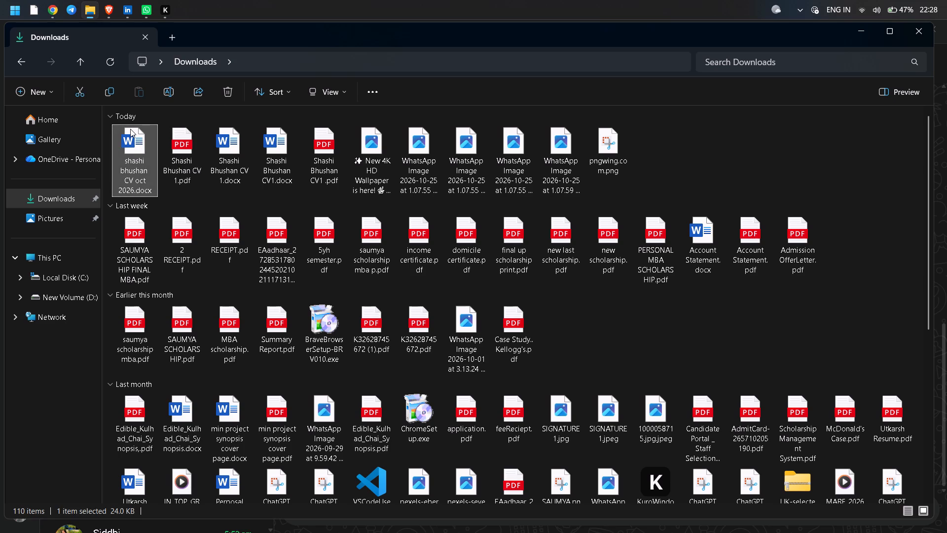
double_click(129, 143)
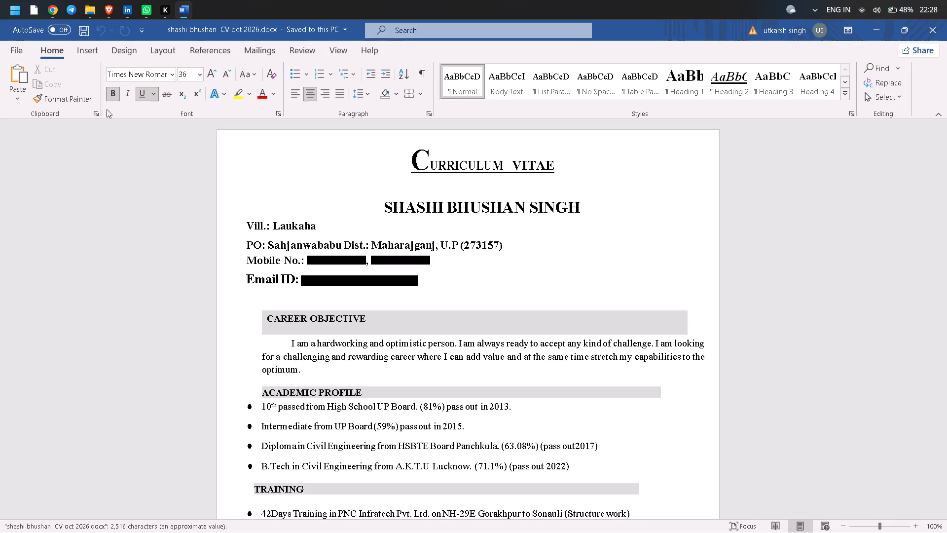
Save a copy of the CV in Downloads as a PDF, keeping the "CV oct 2026" file name.
left_click(25, 52)
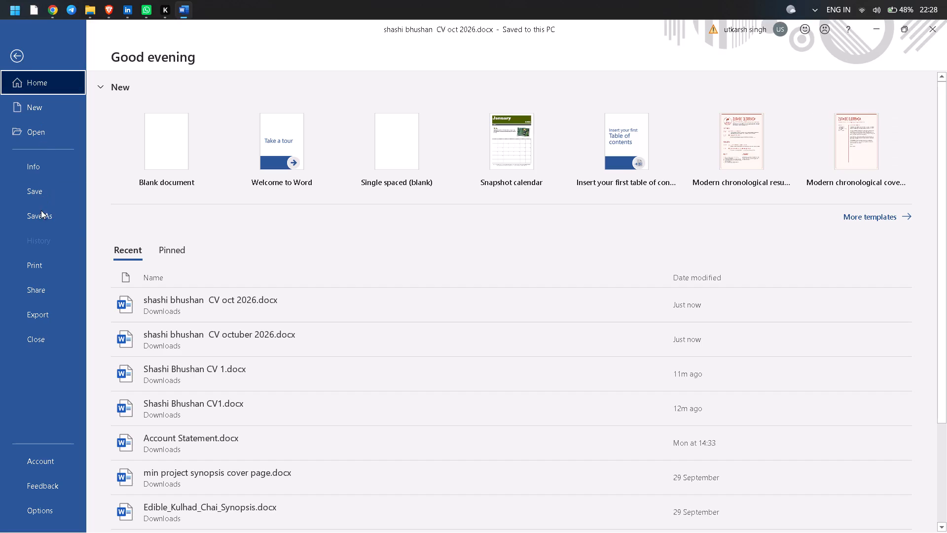
left_click(41, 214)
left_click(419, 156)
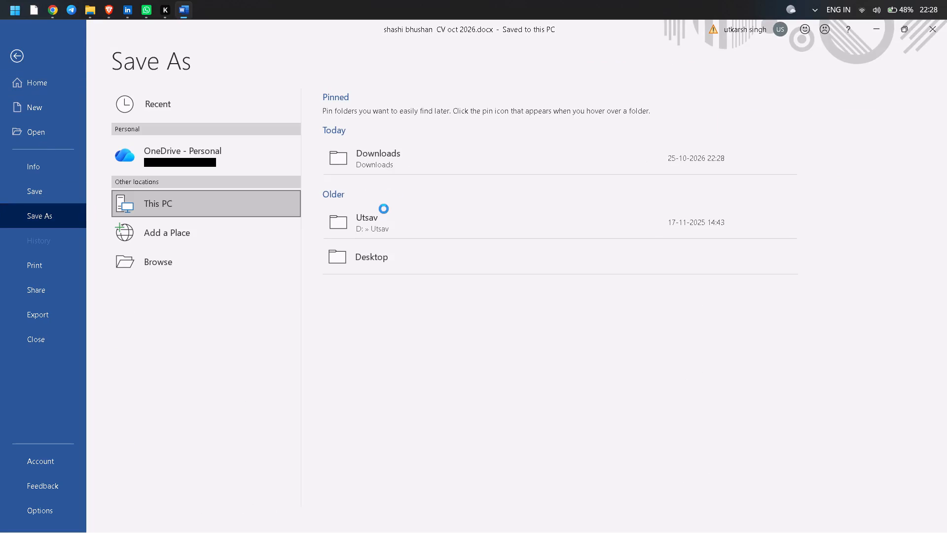
left_click(219, 239)
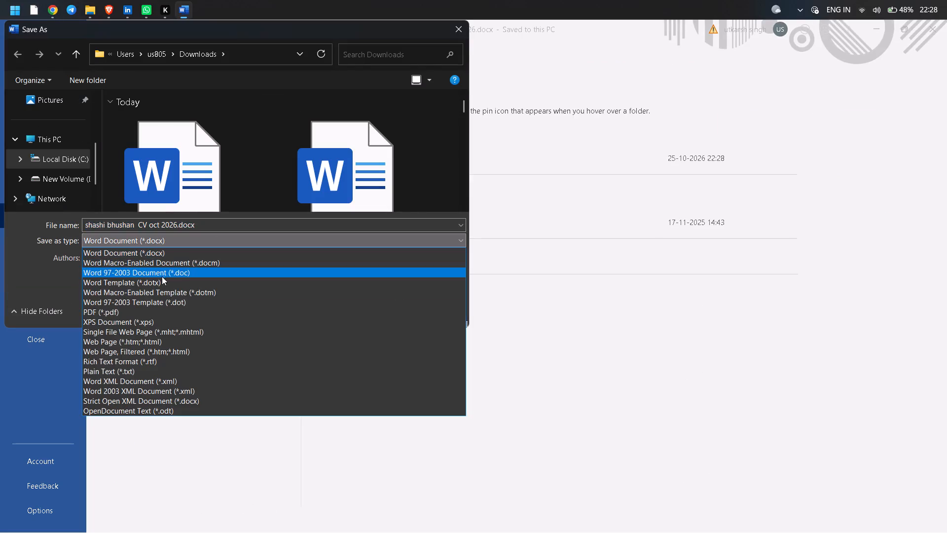
left_click(135, 312)
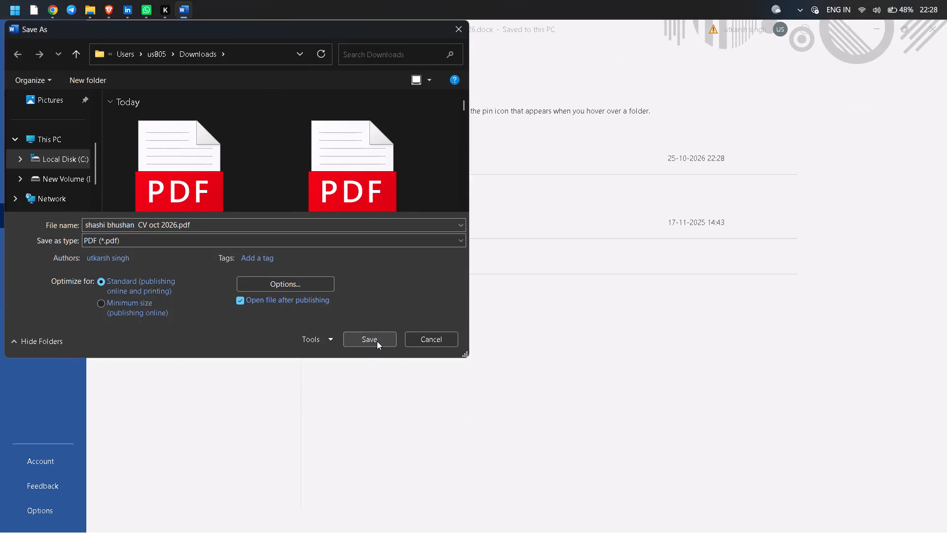
Publish the CV as "CV oct 2026" PDF in Downloads with standard optimization, opening the file after publishing.
left_click(377, 341)
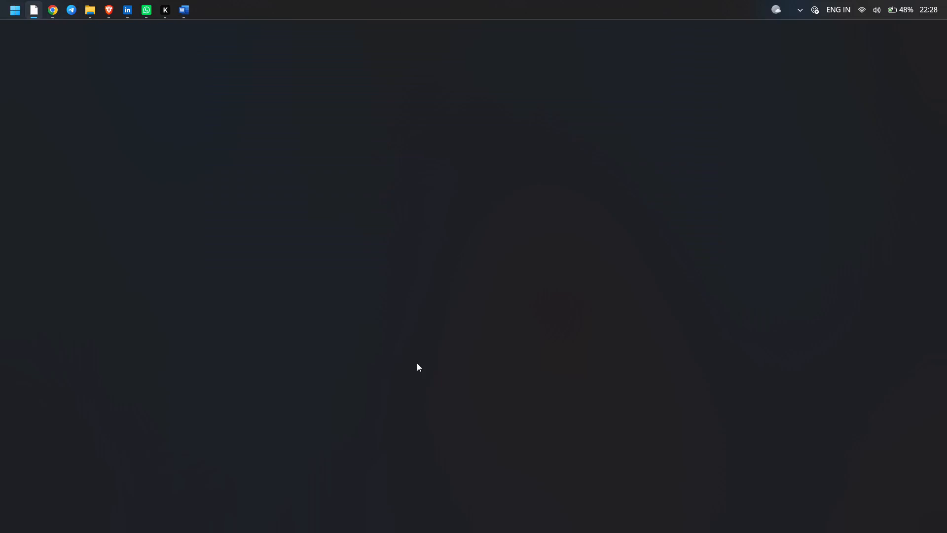
Close the published CV PDF and switch to another open window.
left_click(946, 37)
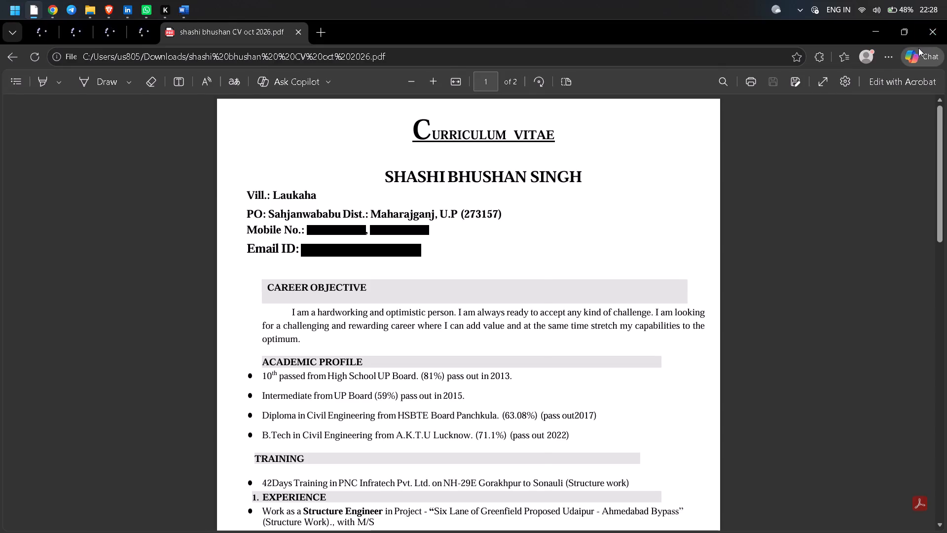
key("alt+Tab")
key("alt+super+Tab")
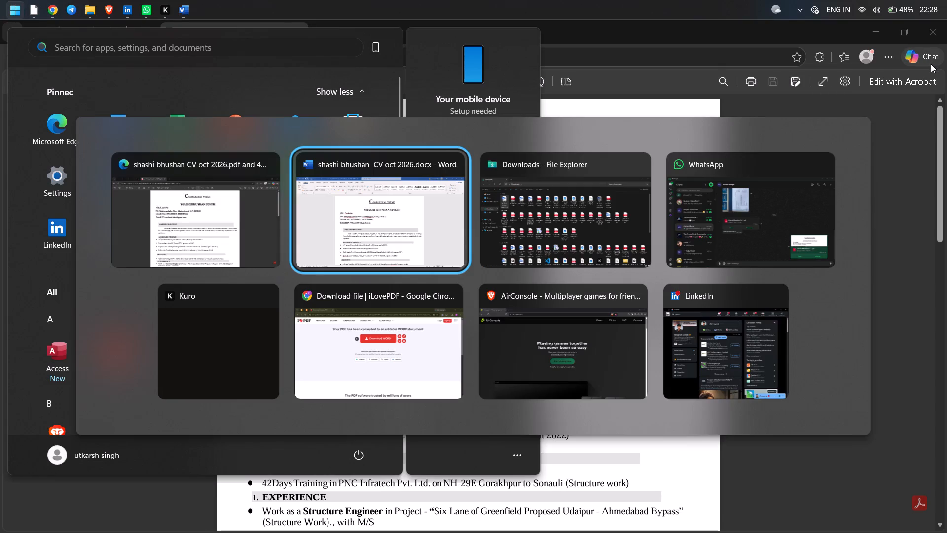
key("alt+super+Tab")
key("alt+super+Tab")
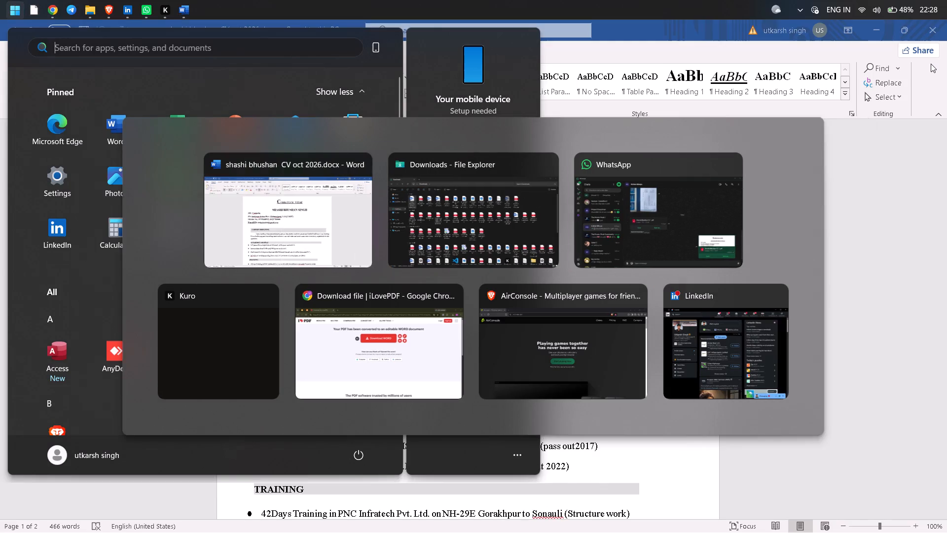
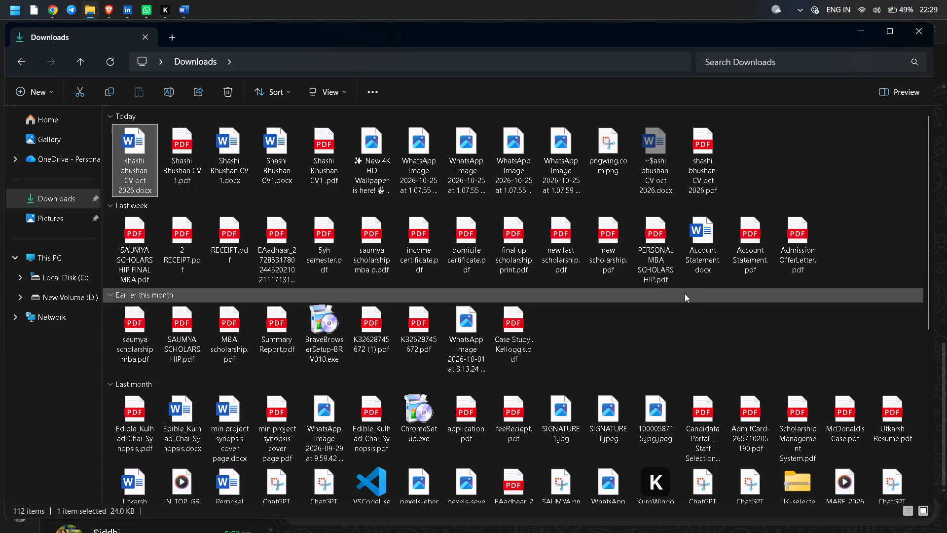
Rename the "CV oct 2026" PDF in Downloads, capitalising the first letters of the person's first and last names.
left_click(702, 172)
left_click(702, 170)
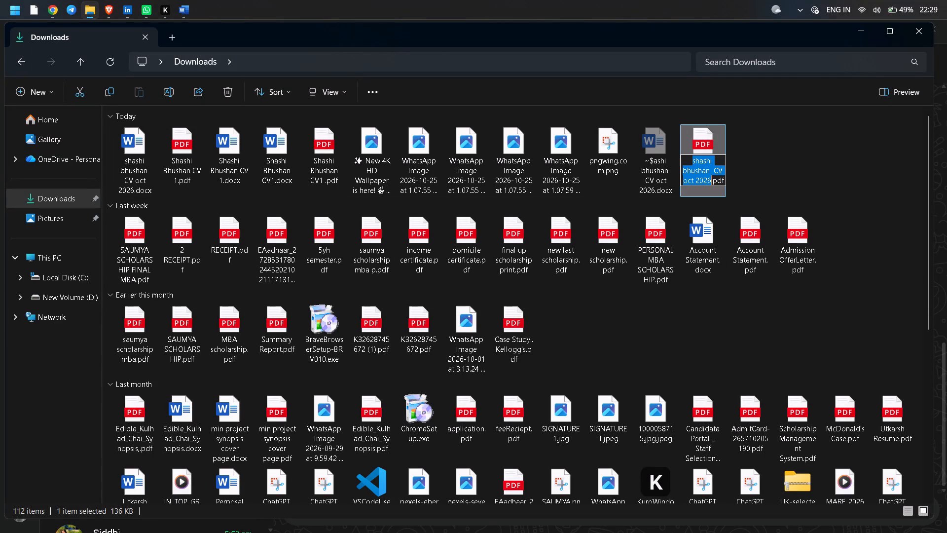
left_click(694, 163)
key("BackSpace")
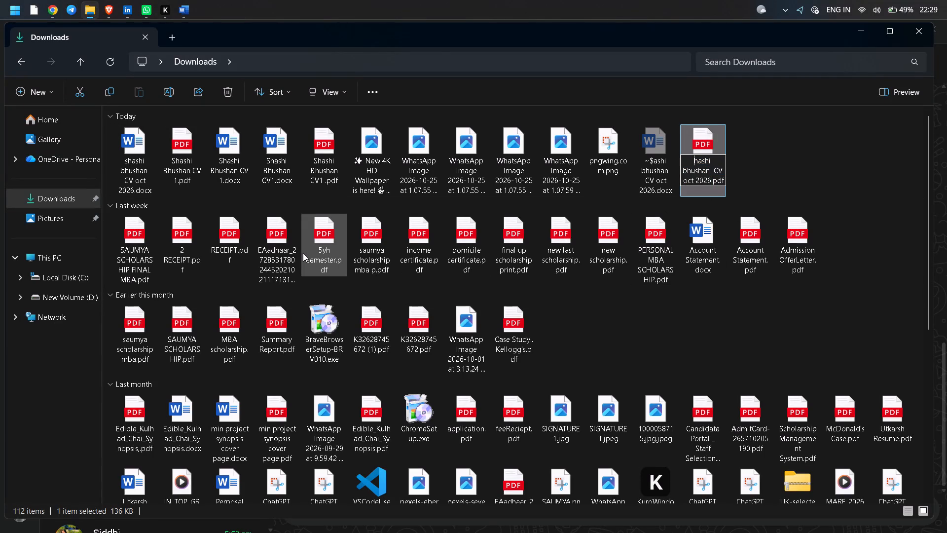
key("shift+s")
key("Down")
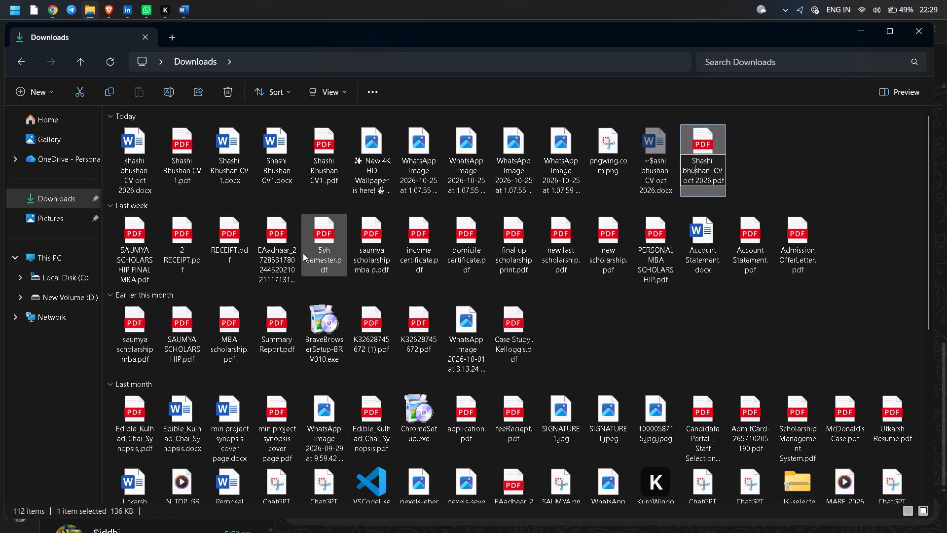
key("Down")
key("Down")
key("Up")
key("Left")
key("Left")
key("BackSpace")
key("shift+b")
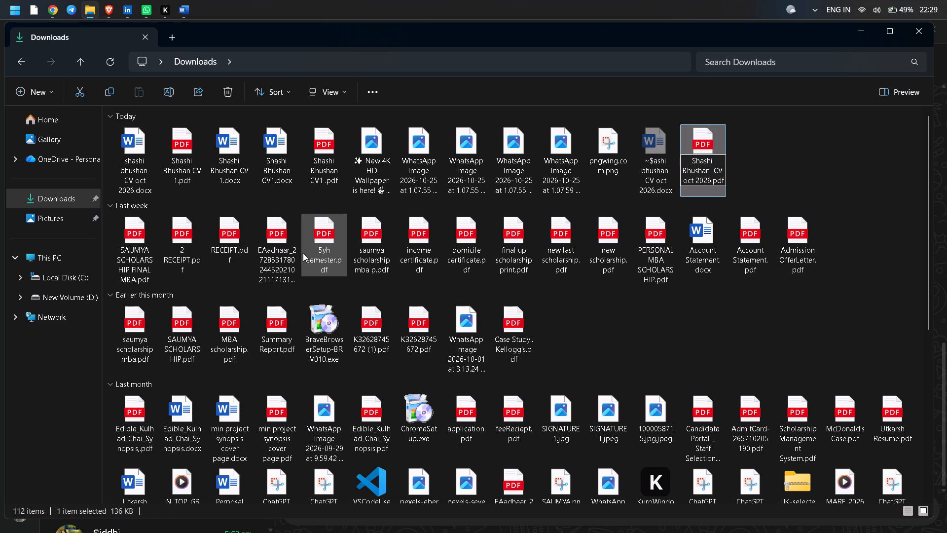
left_click(685, 180)
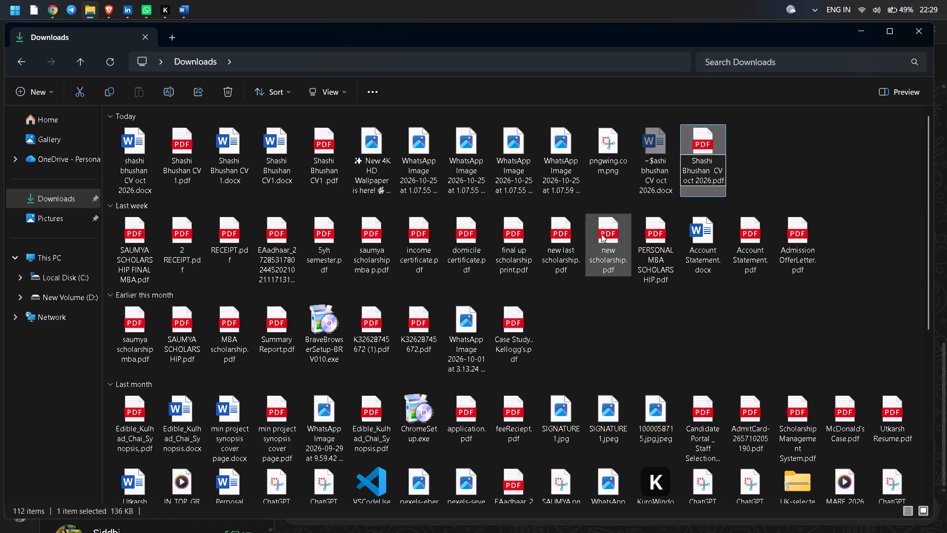
Capitalise the month's first letter in the CV PDF's file name in Downloads, using a capital "O".
key("Right")
key("shift+o")
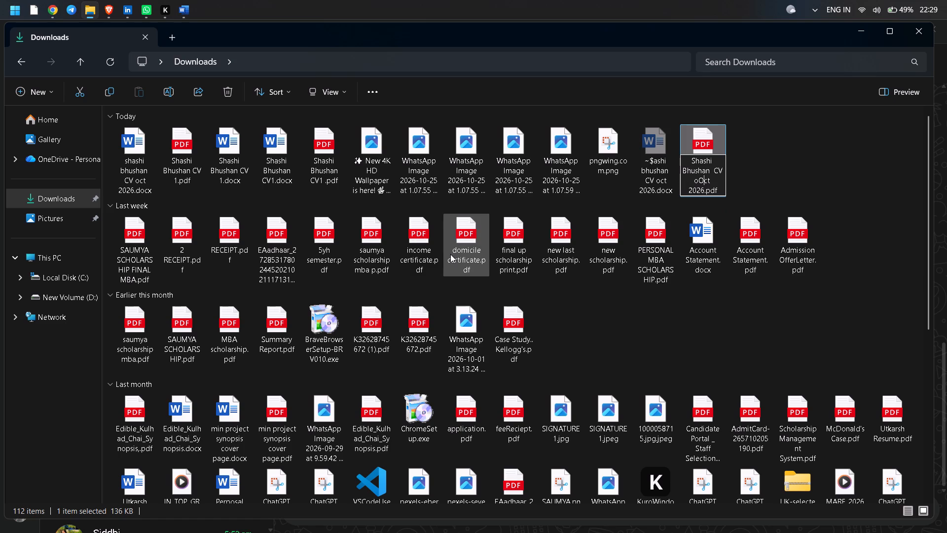
key("BackSpace")
key("BackSpace")
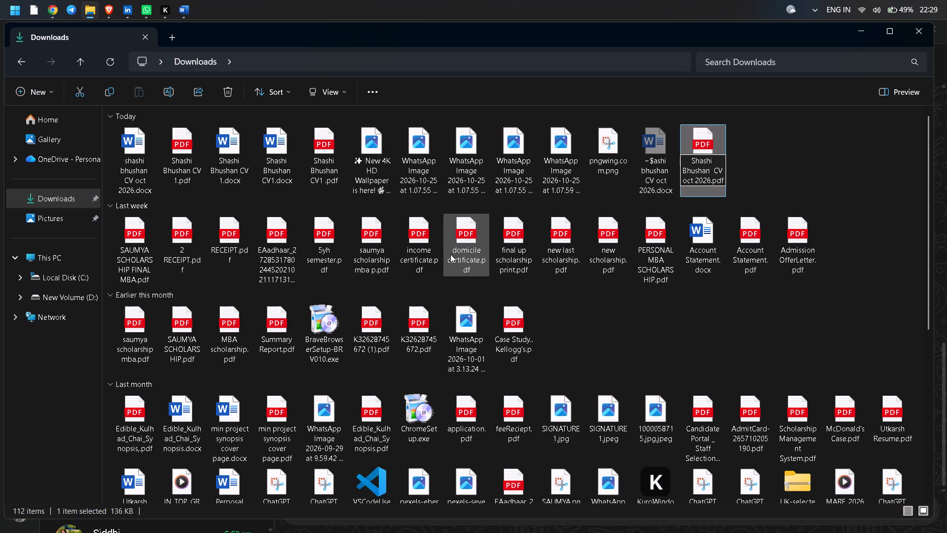
Capitalise the month in the CV PDF's file name in Downloads, ending the name with "CV Oct 2026".
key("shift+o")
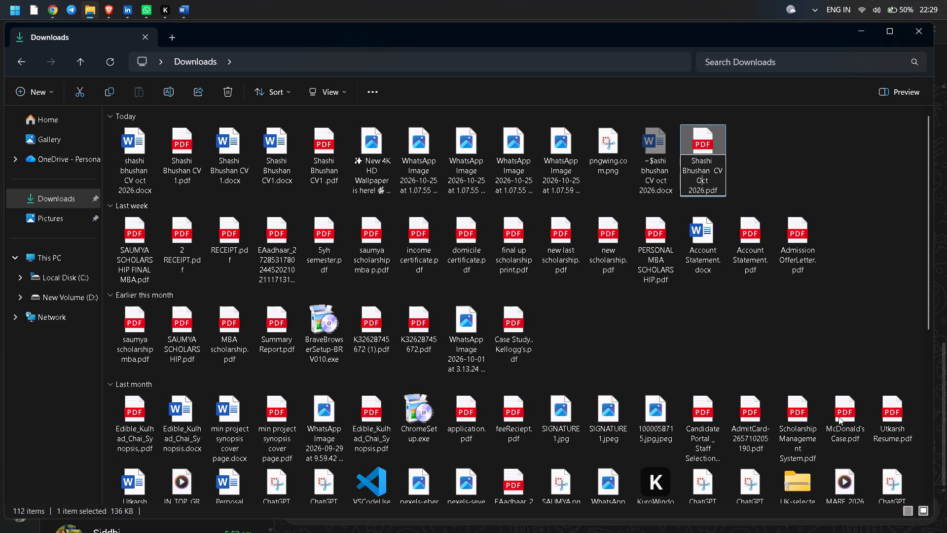
left_click(804, 142)
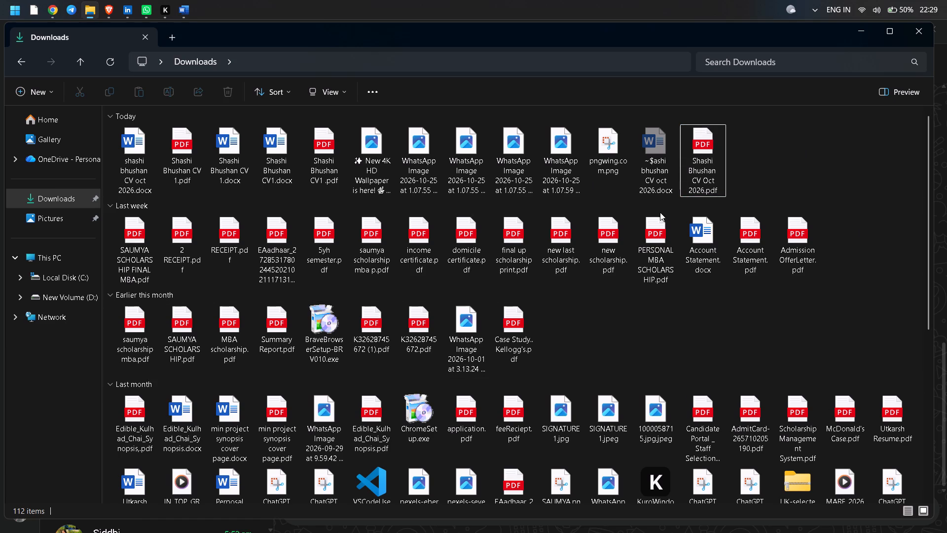
Copy the "CV Oct 2026" PDF from Downloads and switch to WhatsApp.
right_click(715, 156)
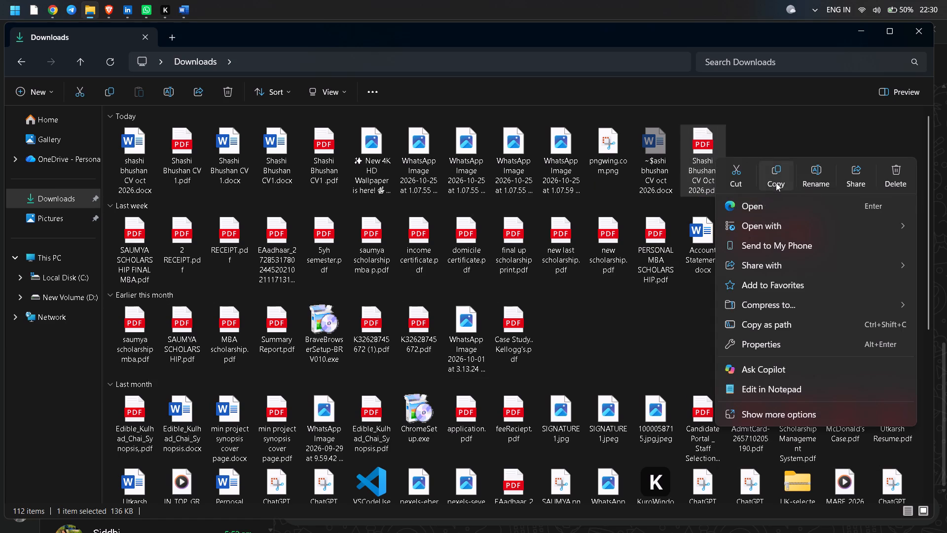
left_click(776, 182)
key("alt+Tab")
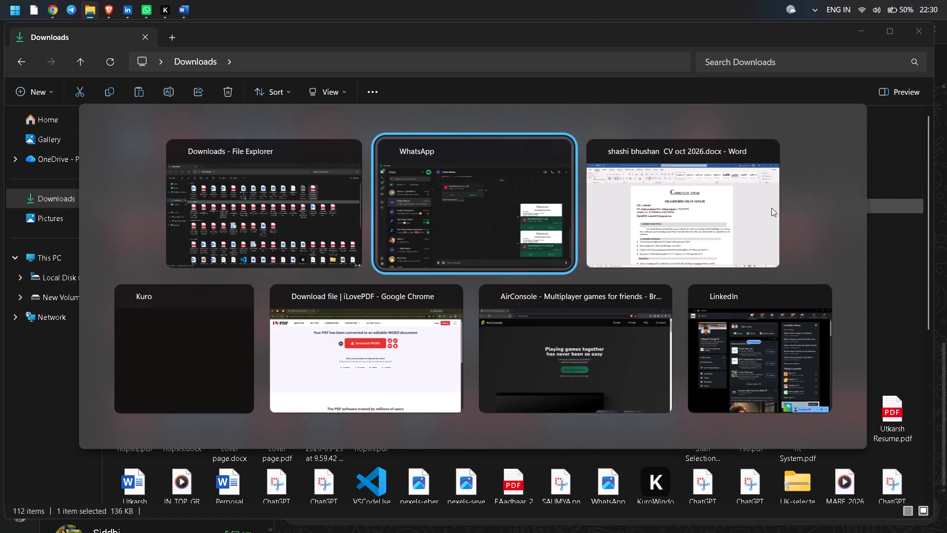
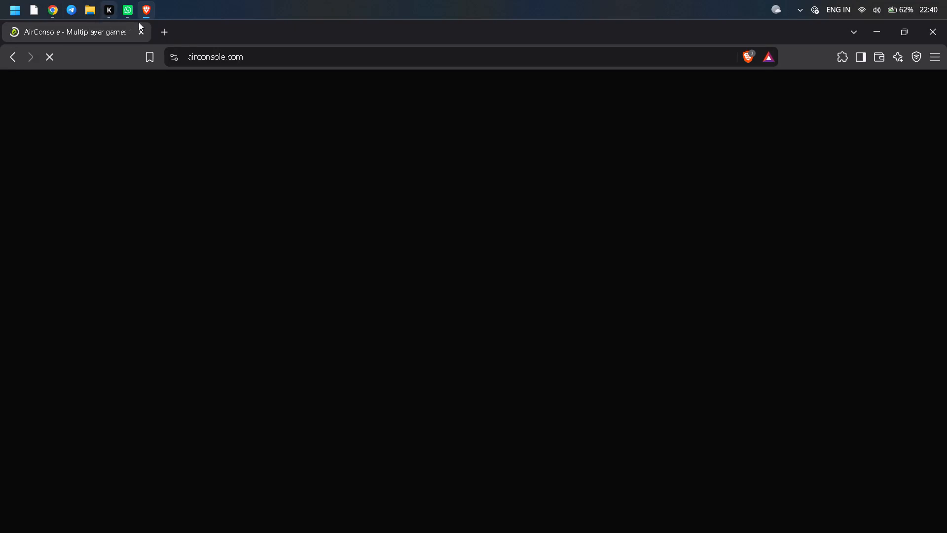
Close the AirConsole page and reopen the Brave browser with a new tab.
left_click(148, 34)
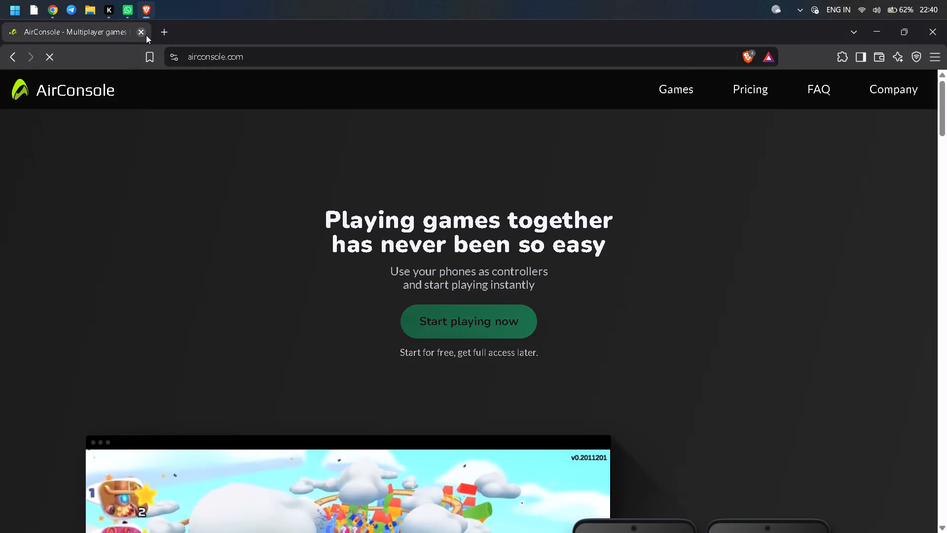
left_click(146, 35)
left_click(145, 11)
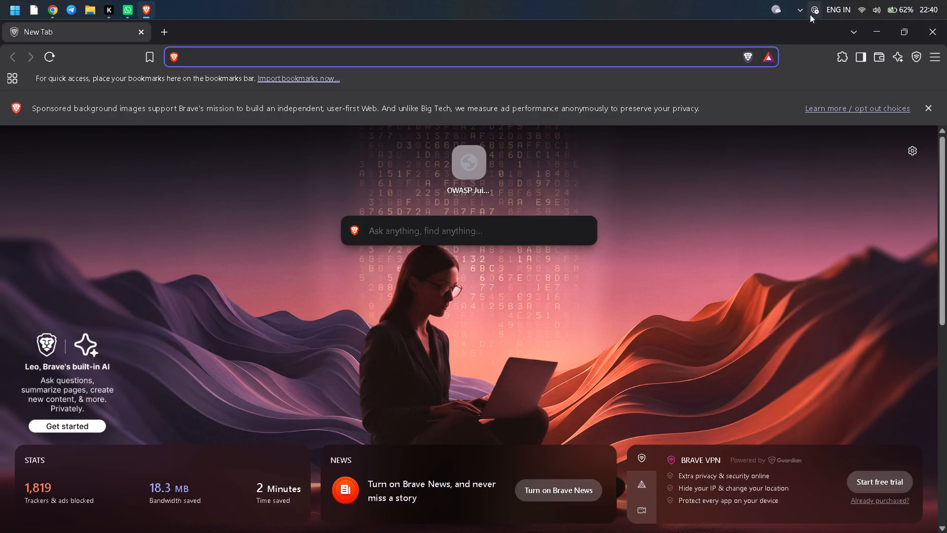
Turn on the computer's Bluetooth.
left_click_drag(860, 9, 865, 13)
left_click(860, 2)
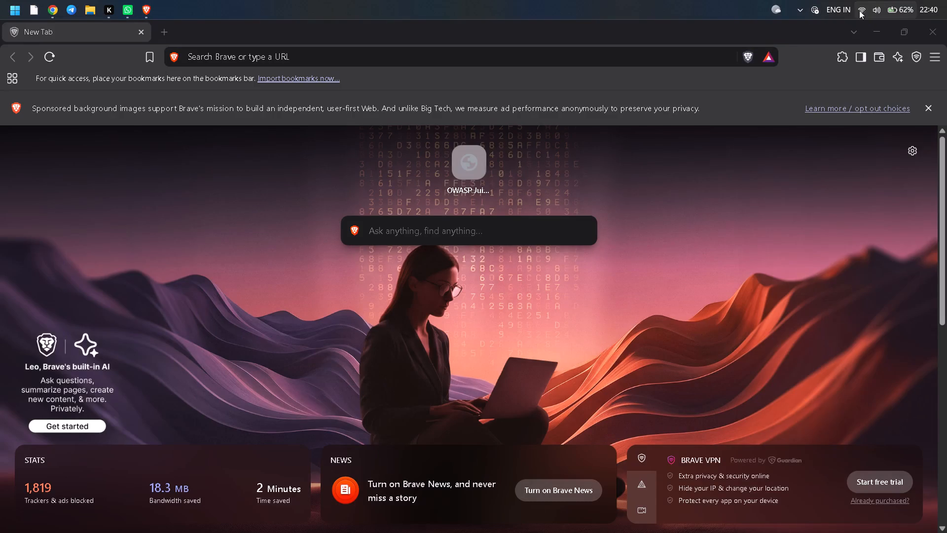
left_click(816, 55)
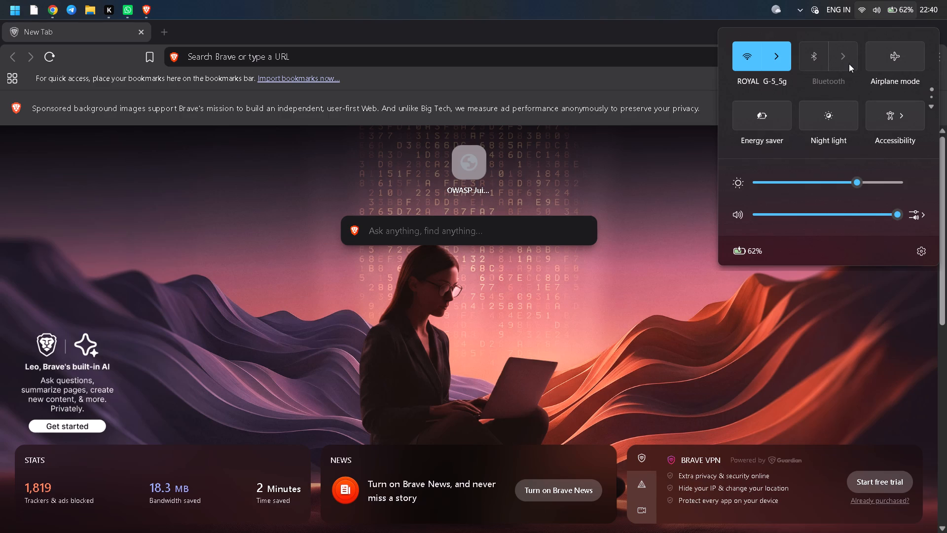
left_click_drag(834, 61, 838, 47)
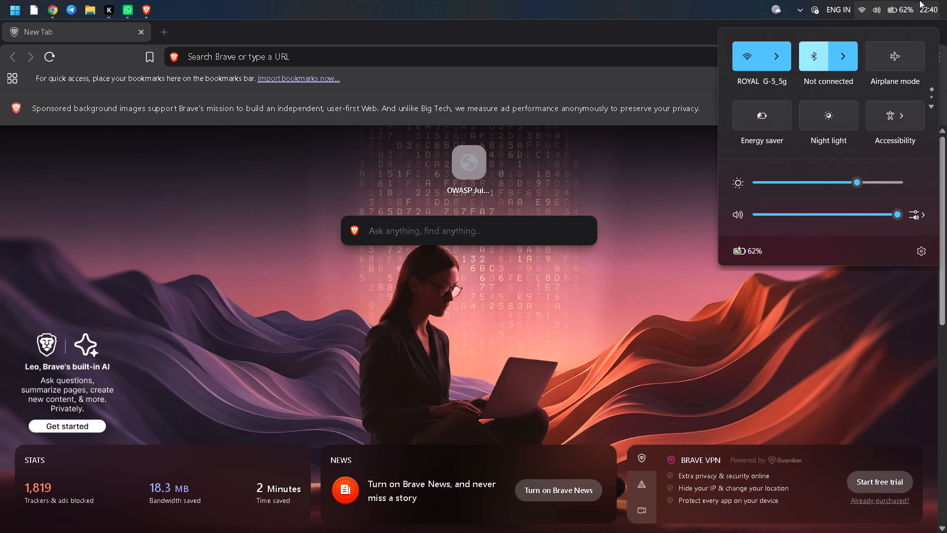
Add the ZEB-THUNDER audio device over Bluetooth through the full Bluetooth settings, and close Settings once it is paired.
left_click(851, 63)
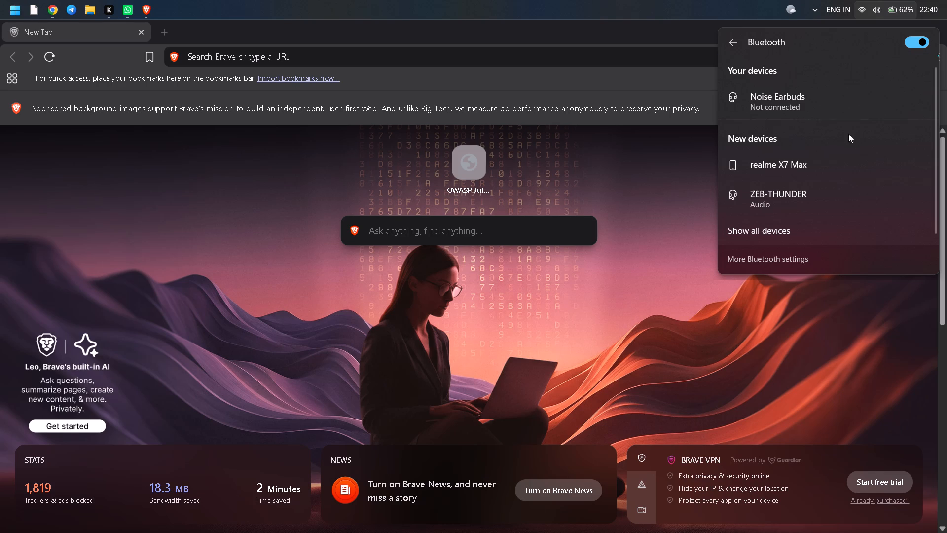
left_click_drag(936, 137, 934, 186)
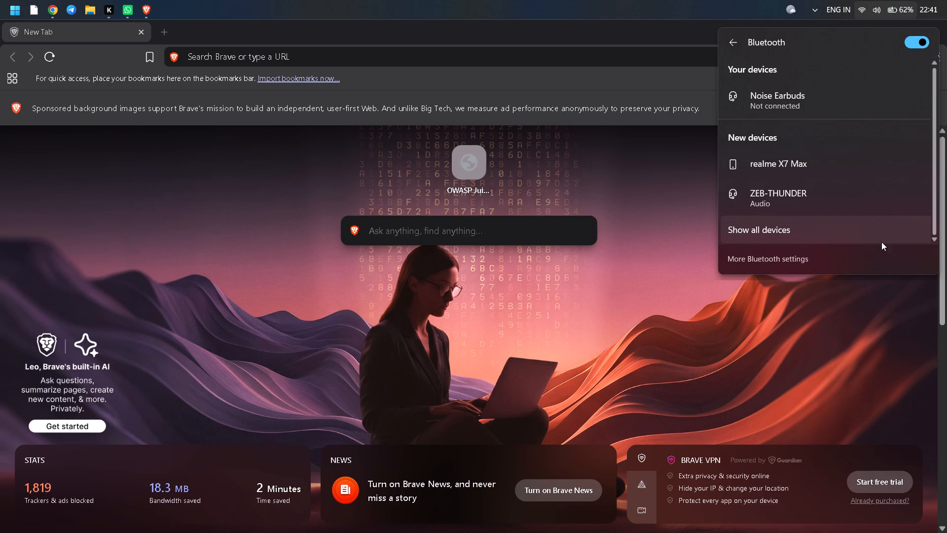
left_click(794, 230)
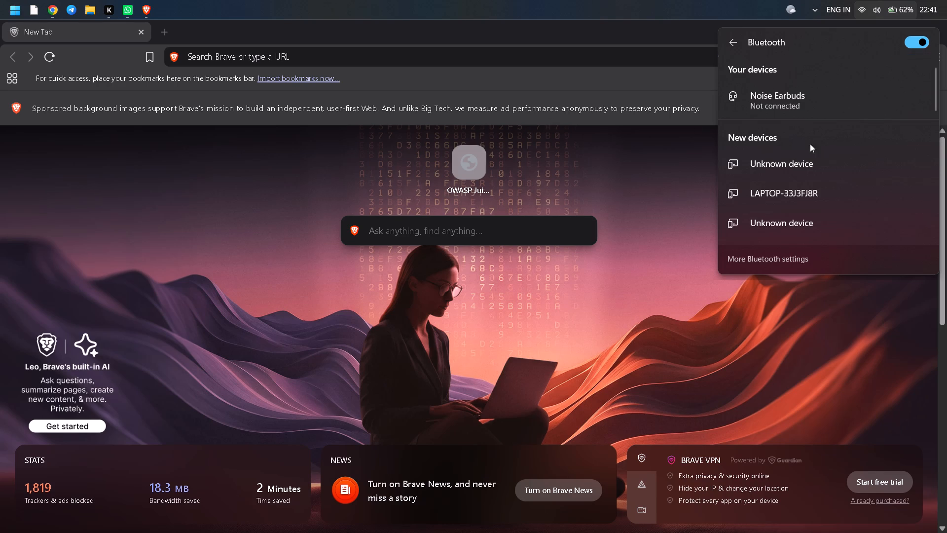
left_click(791, 259)
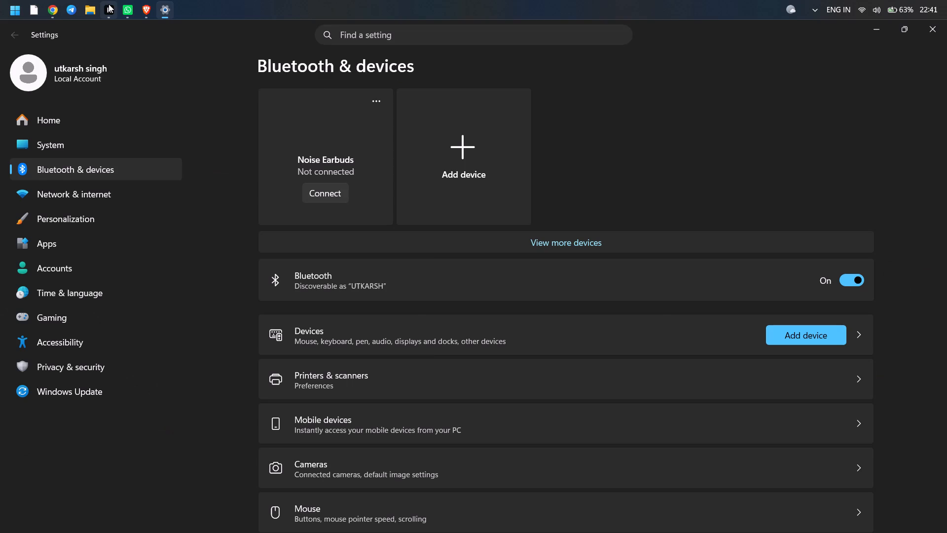
left_click(491, 151)
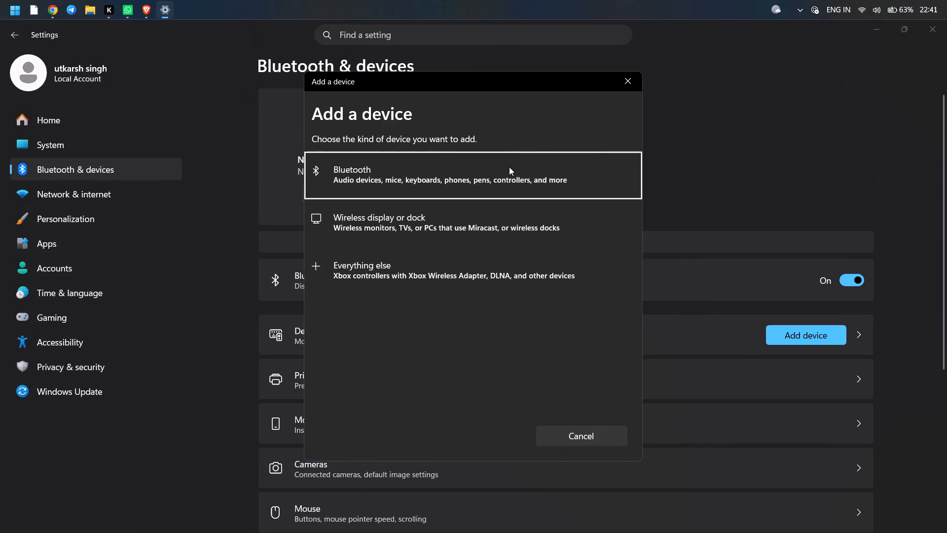
left_click(504, 178)
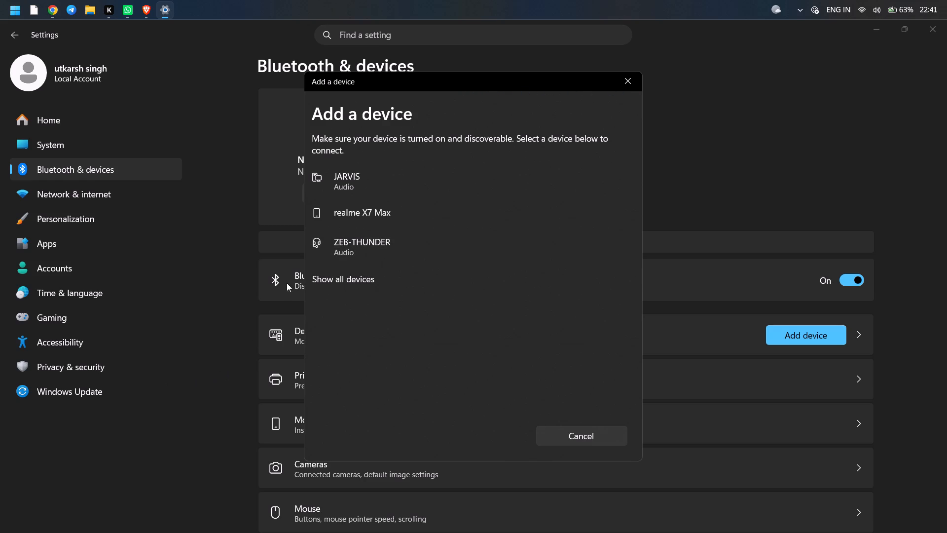
left_click(355, 234)
left_click(901, 148)
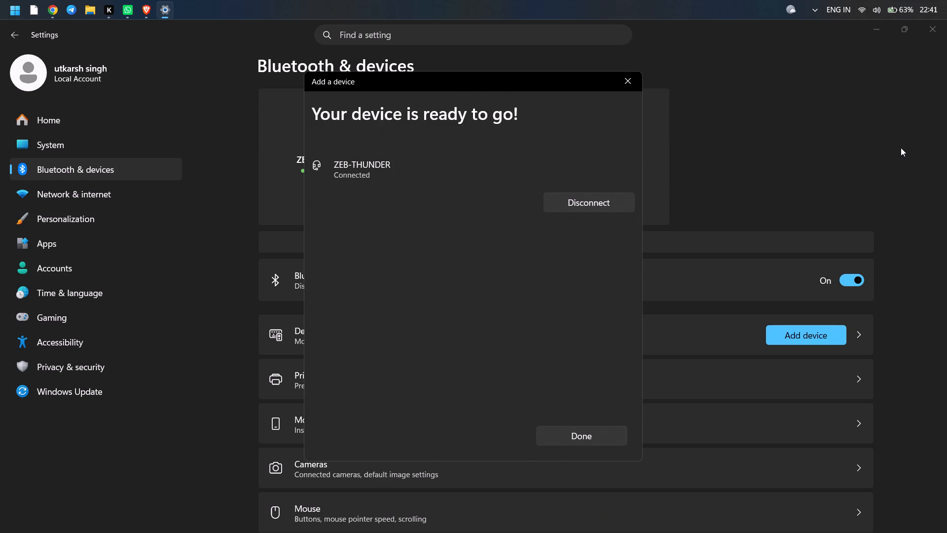
left_click(621, 83)
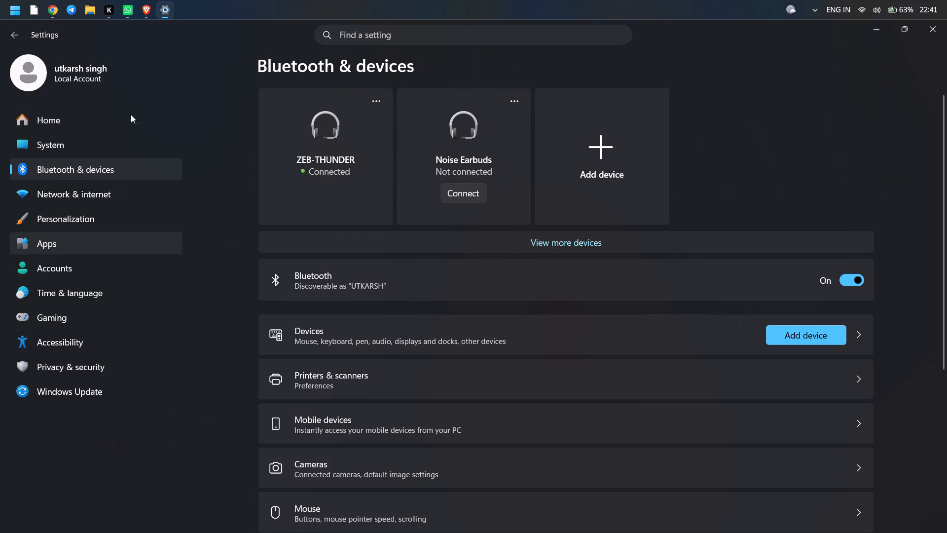
left_click(938, 33)
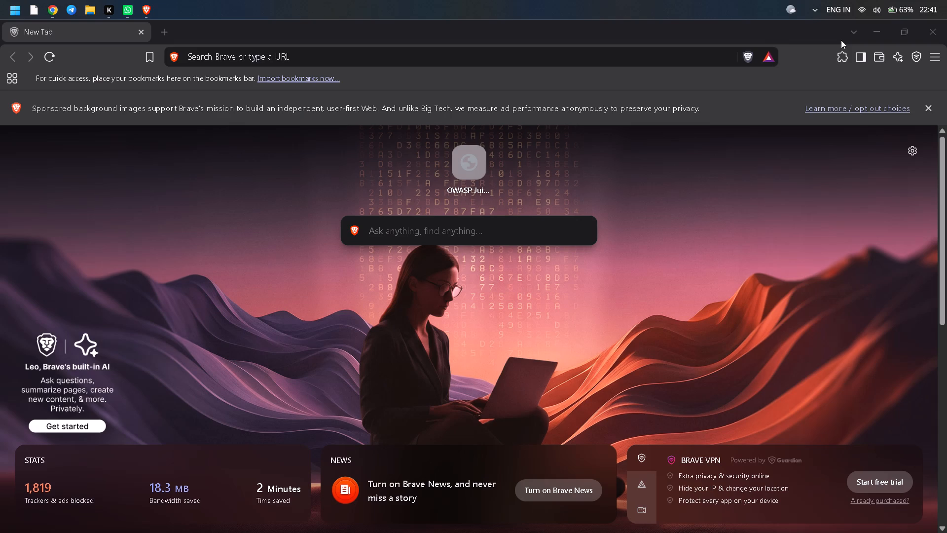
Go to YouTube in the Brave browser's new tab.
left_click(299, 59)
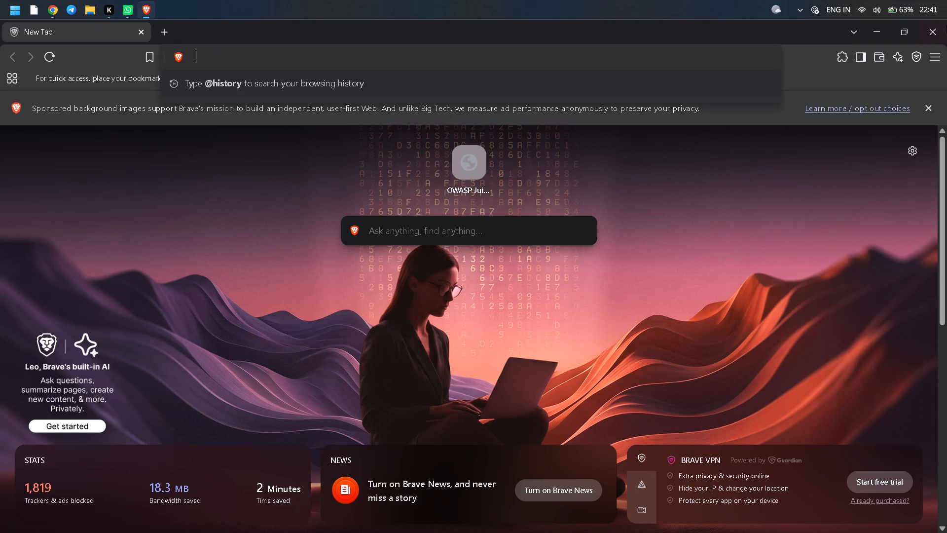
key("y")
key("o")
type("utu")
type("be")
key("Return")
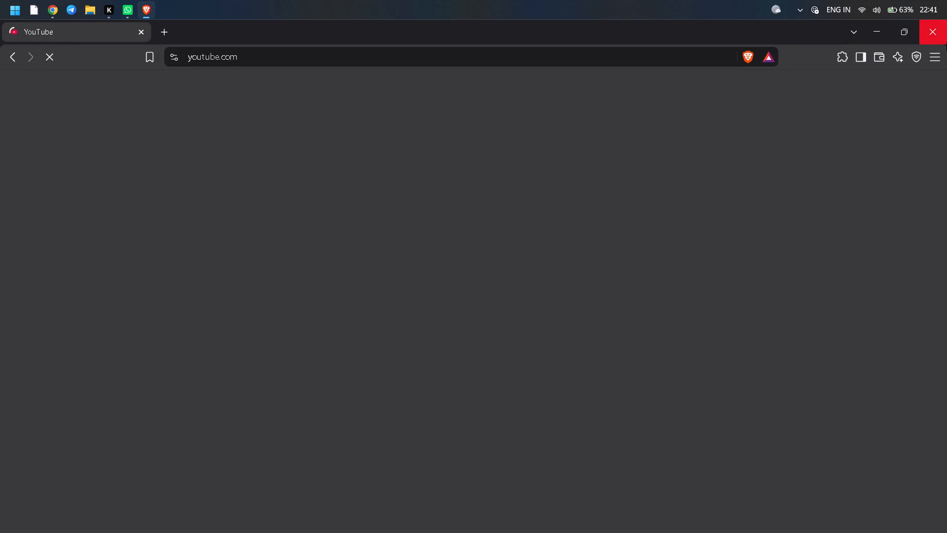